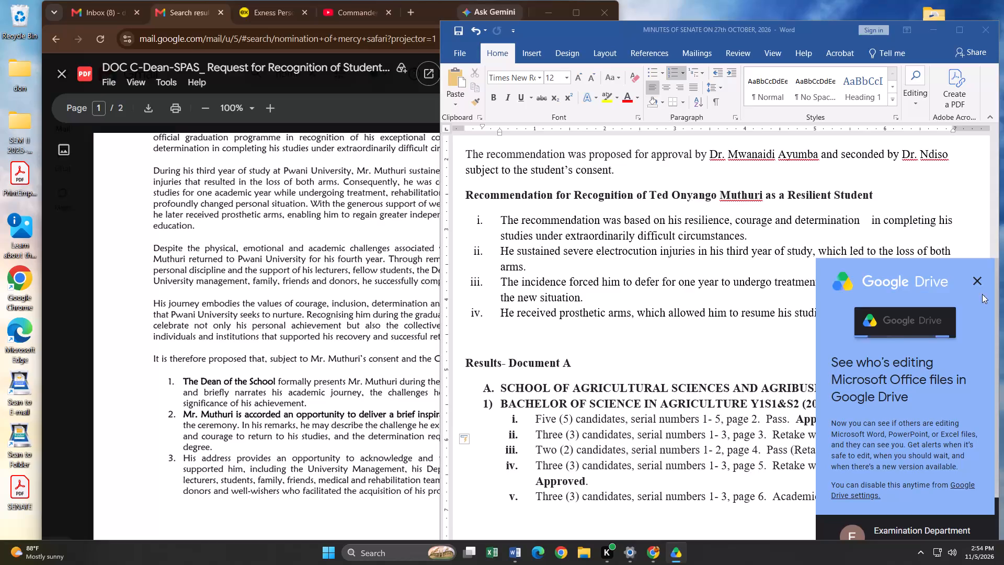
Dismiss the Google Drive notice and reposition the browser window so the recognition request letter is readable beside the minutes.
{"action": "left_click", "coordinate": [979, 278]}
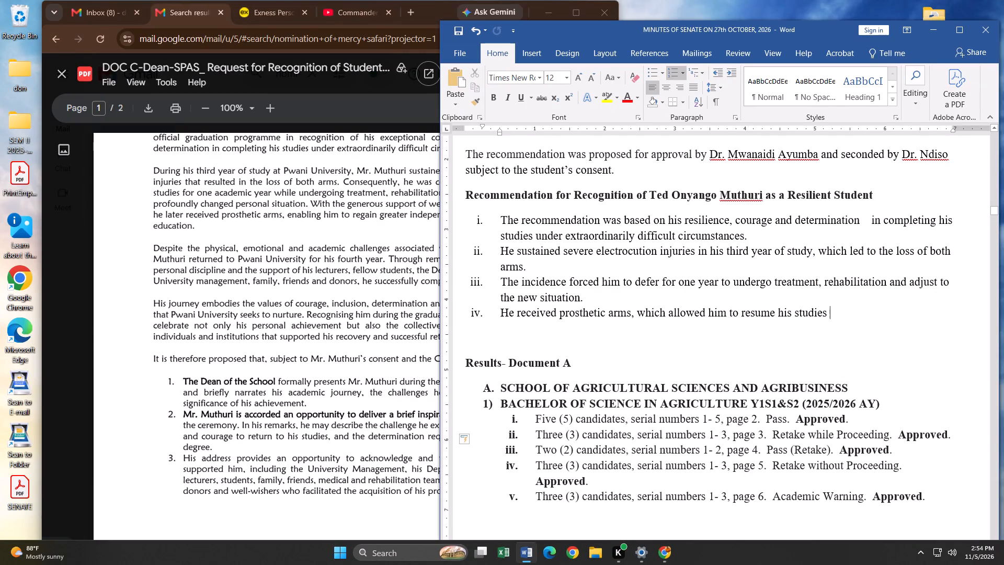
{"action": "left_click_drag", "start_coordinate": [439, 9], "coordinate": [326, 4]}
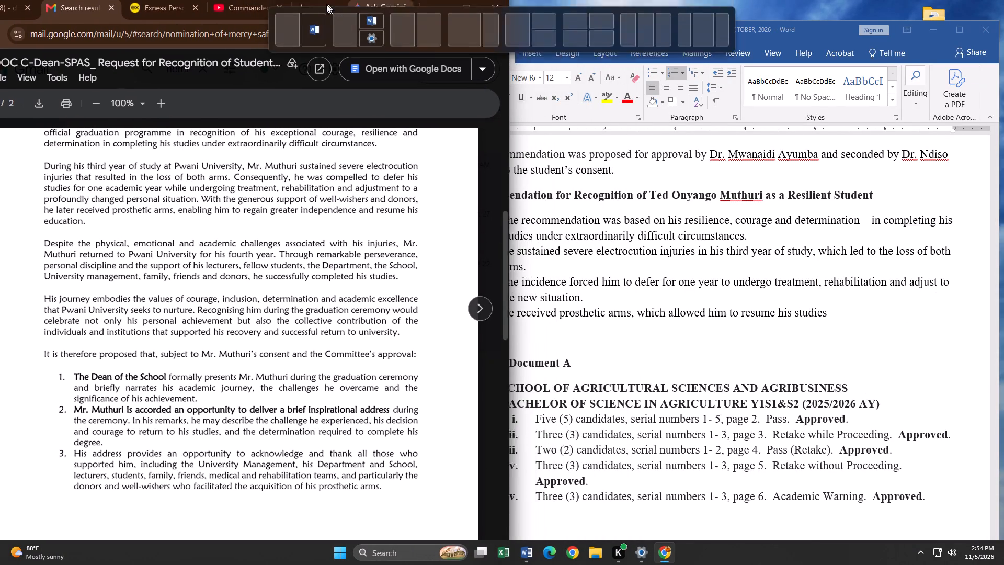
{"action": "left_click_drag", "start_coordinate": [326, 4], "coordinate": [320, 4]}
{"action": "left_click_drag", "start_coordinate": [325, 13], "coordinate": [280, 19]}
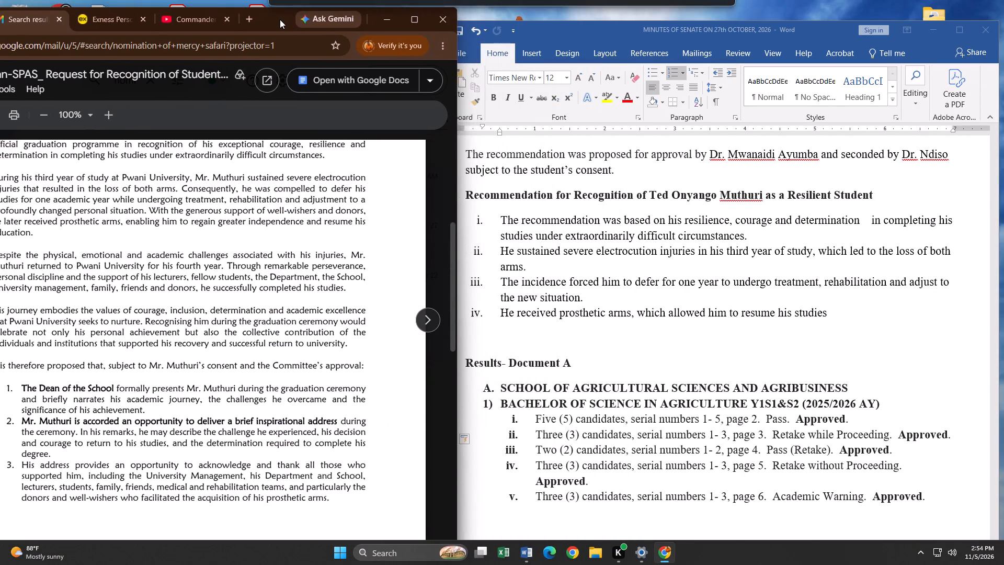
{"action": "left_click_drag", "start_coordinate": [280, 19], "coordinate": [300, 14]}
Reword the end of item iv about the prosthetic arms to read "resume and complete his studies.".
{"action": "left_click", "coordinate": [809, 374]}
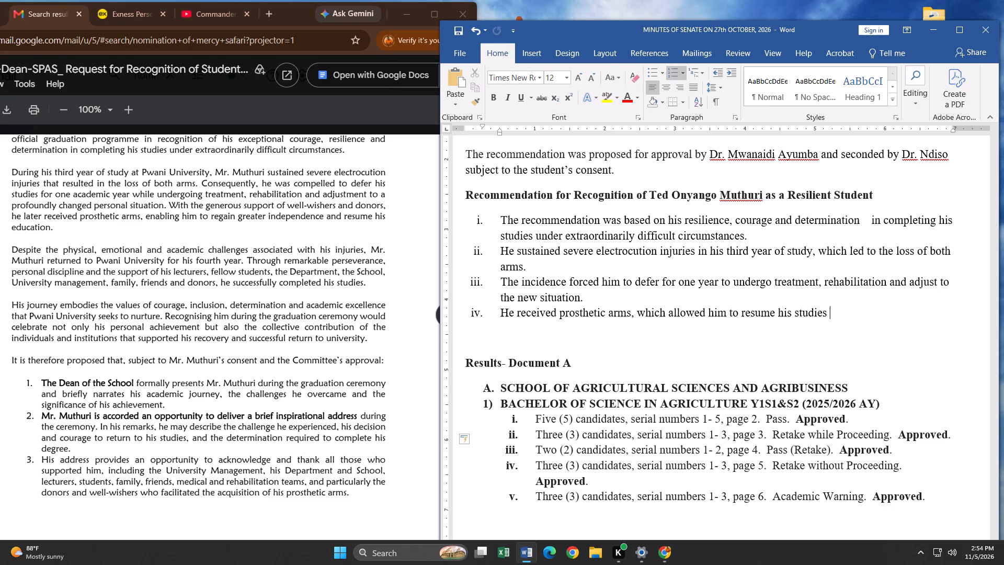
{"action": "key", "text": "BackSpace"}
{"action": "key", "text": "BackSpace"}
{"action": "key", "text": "BackSpace"}
{"action": "key", "text": "BackSpace"}
{"action": "key", "text": "BackSpace"}
{"action": "key", "text": "BackSpace"}
{"action": "key", "text": "BackSpace"}
{"action": "key", "text": "BackSpace"}
{"action": "key", "text": "BackSpace"}
{"action": "key", "text": "BackSpace"}
{"action": "key", "text": "BackSpace"}
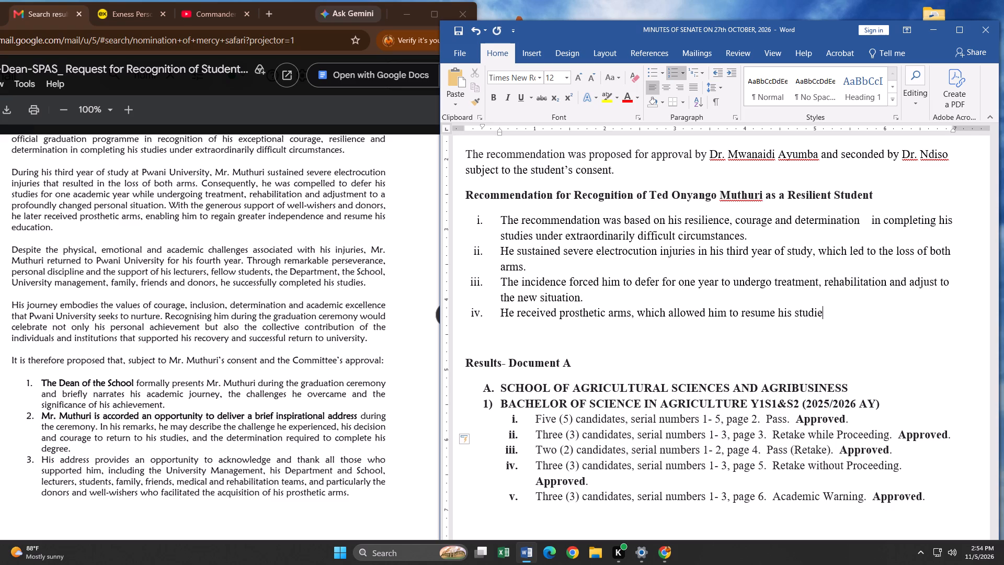
{"action": "key", "text": "BackSpace"}
{"action": "type", "text": "and complete his studies."}
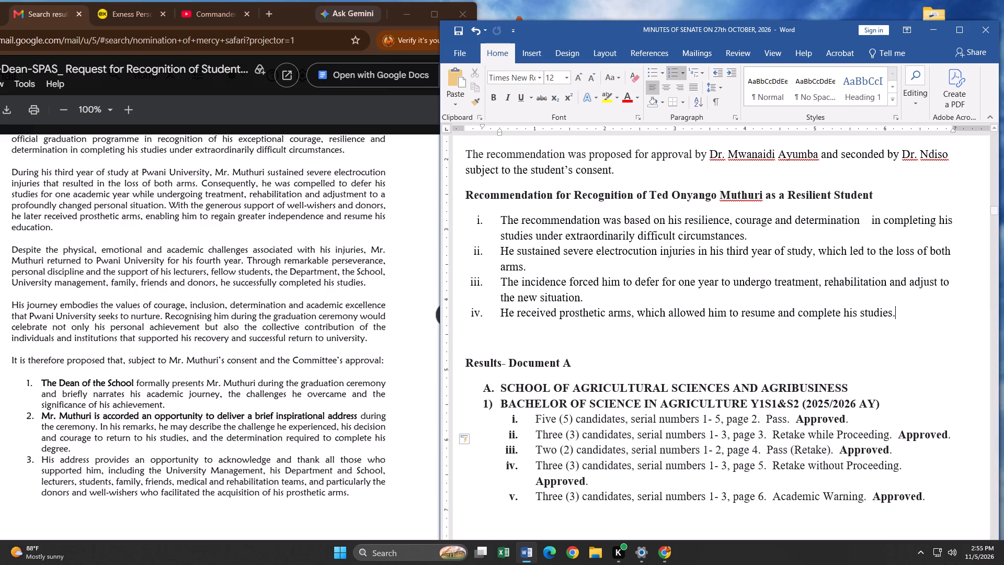
Add item v: "He is an inspiration to fellow graduates and continuing students to remain hopeful, resilient and committed to their goals".
{"action": "scroll", "coordinate": [330, 388], "scroll_direction": "down", "scroll_amount": 1}
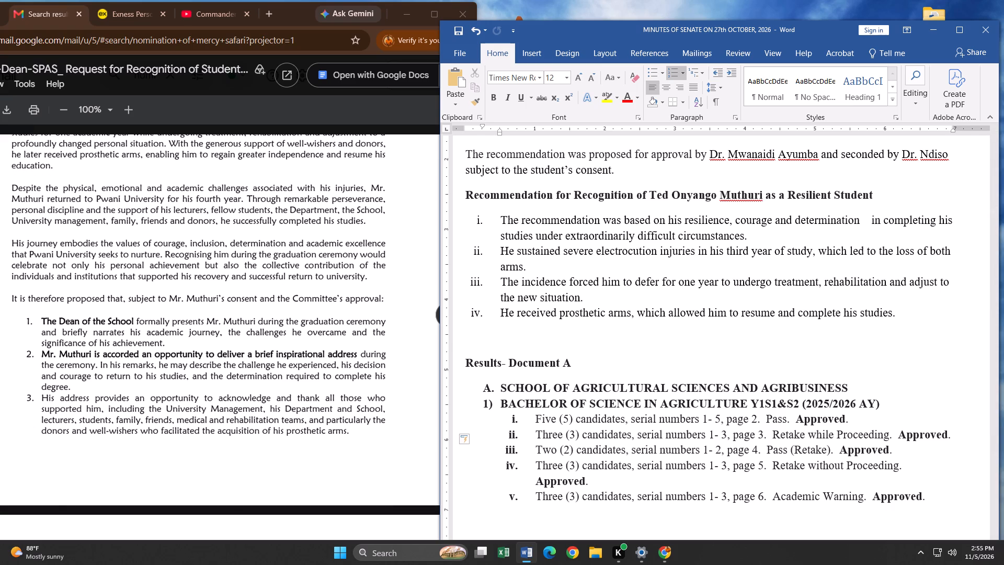
{"action": "scroll", "coordinate": [341, 370], "scroll_direction": "down", "scroll_amount": 5}
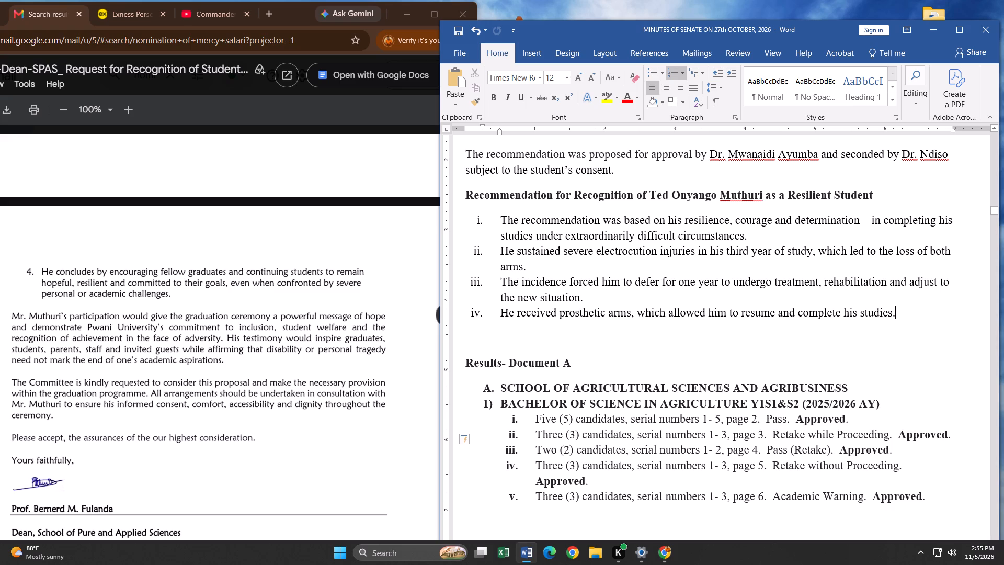
{"action": "key", "text": "Return"}
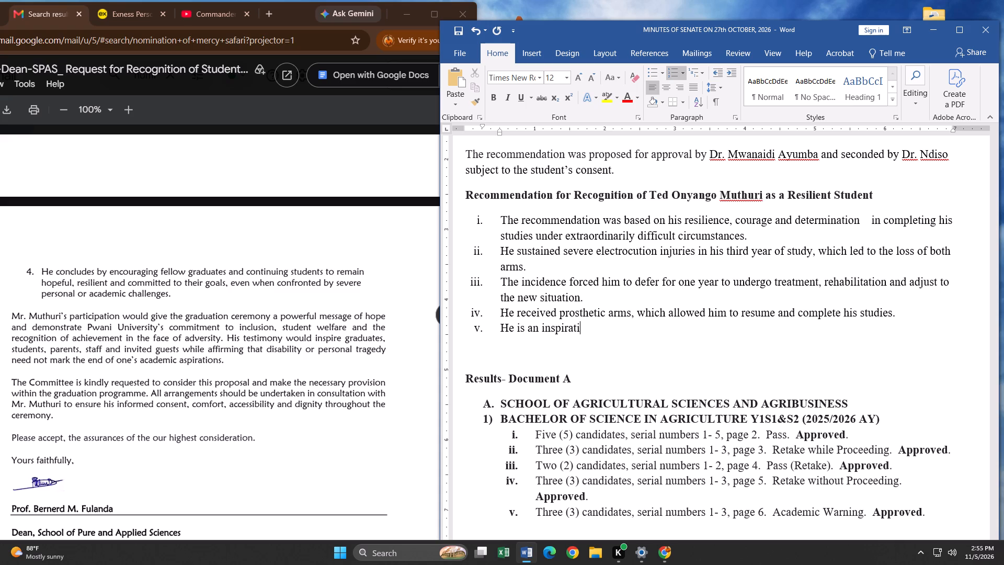
{"action": "type", "text": "to fellow graduates and continuing"}
{"action": "key", "text": "space"}
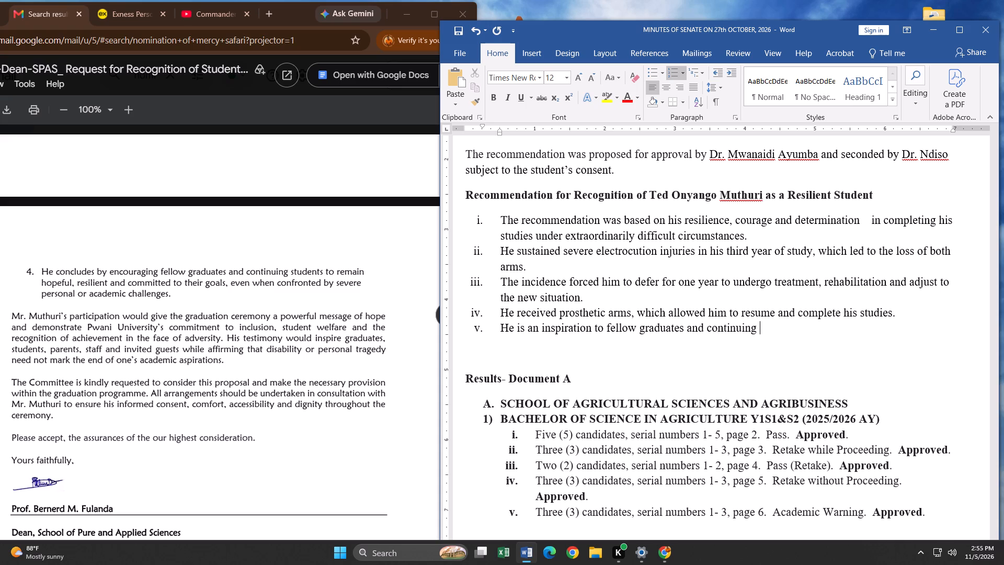
{"action": "type", "text": "students to remain"}
{"action": "key", "text": "space"}
{"action": "type", "text": "hopeful"}
{"action": "key", "text": "space"}
{"action": "key", "text": "BackSpace"}
{"action": "type", "text": ", resilient"}
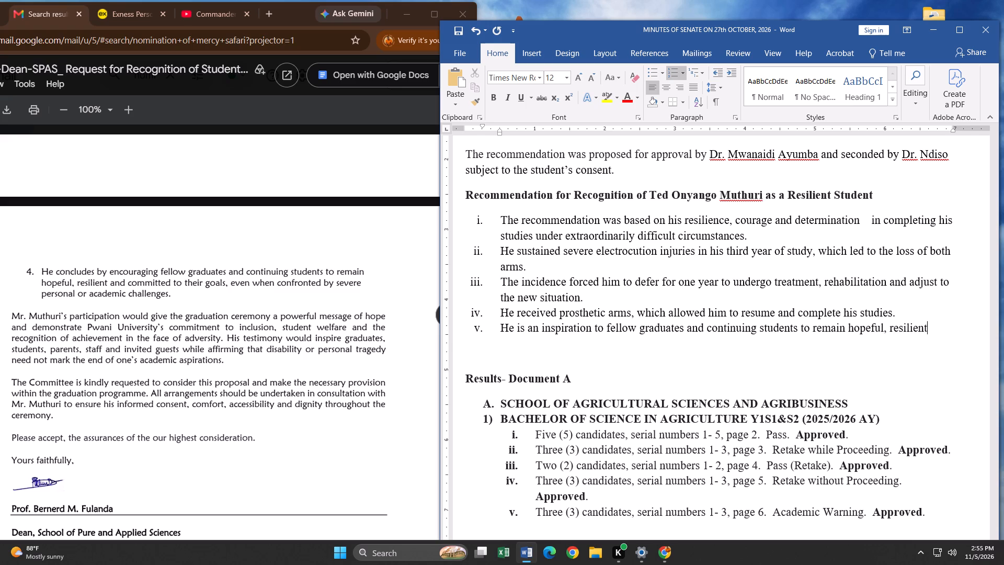
{"action": "key", "text": "space"}
{"action": "type", "text": "and commit"}
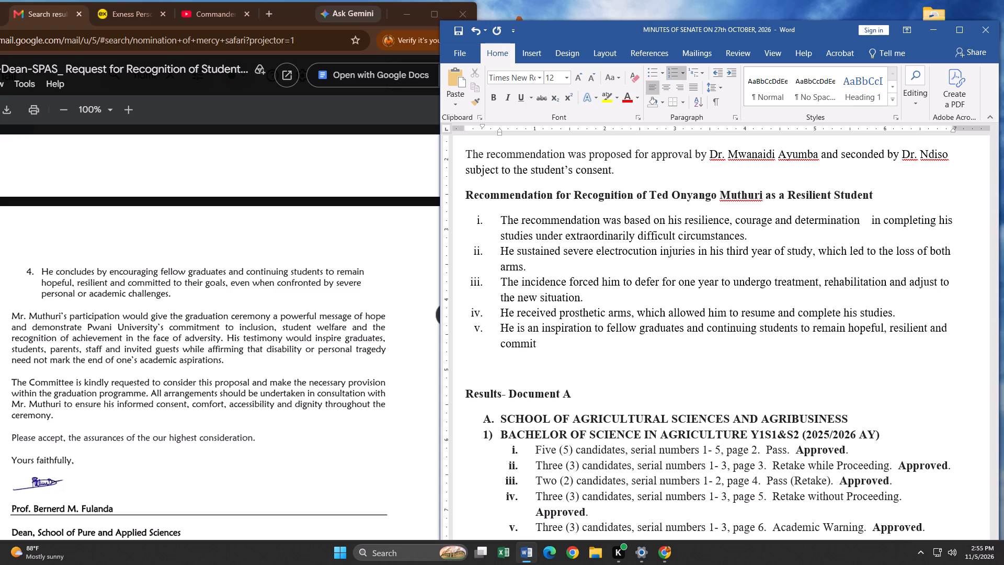
{"action": "type", "text": "ted to their"}
{"action": "key", "text": "space"}
{"action": "type", "text": "goals"}
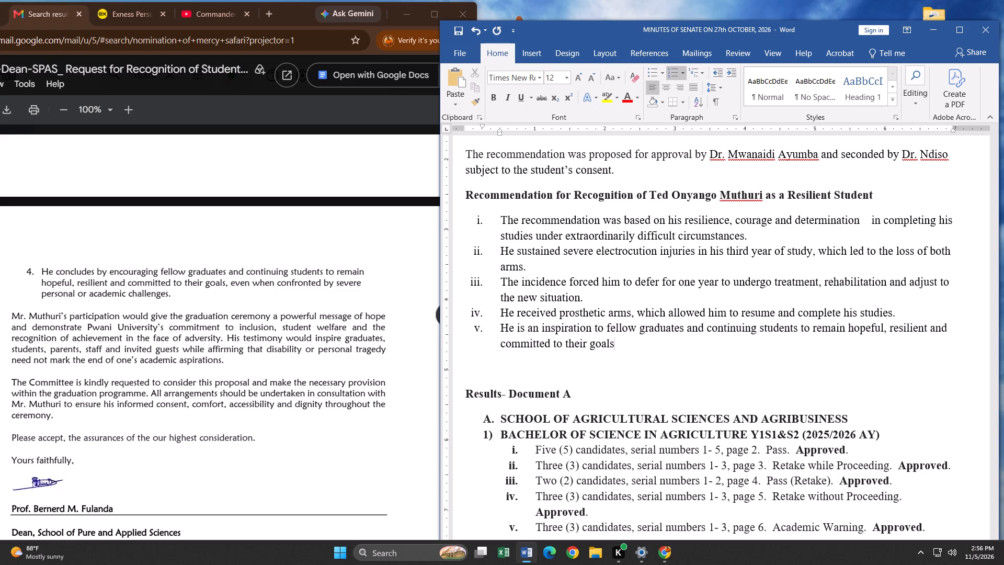
Complete item v with ", even when confronted by severe personal or academic challenges.".
{"action": "type", "text": ", even"}
{"action": "key", "text": "space"}
{"action": "type", "text": "when"}
{"action": "key", "text": "space"}
{"action": "type", "text": "confronted"}
{"action": "key", "text": "space"}
{"action": "type", "text": "by severe"}
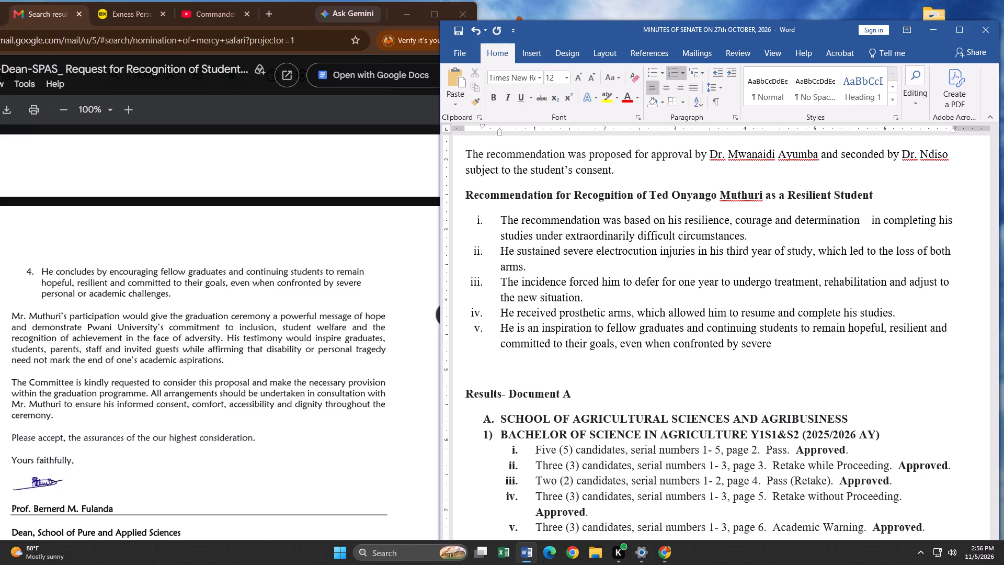
{"action": "key", "text": "space"}
{"action": "type", "text": "personal"}
{"action": "key", "text": "space"}
{"action": "type", "text": "or"}
{"action": "key", "text": "space"}
{"action": "type", "text": "academic challenges."}
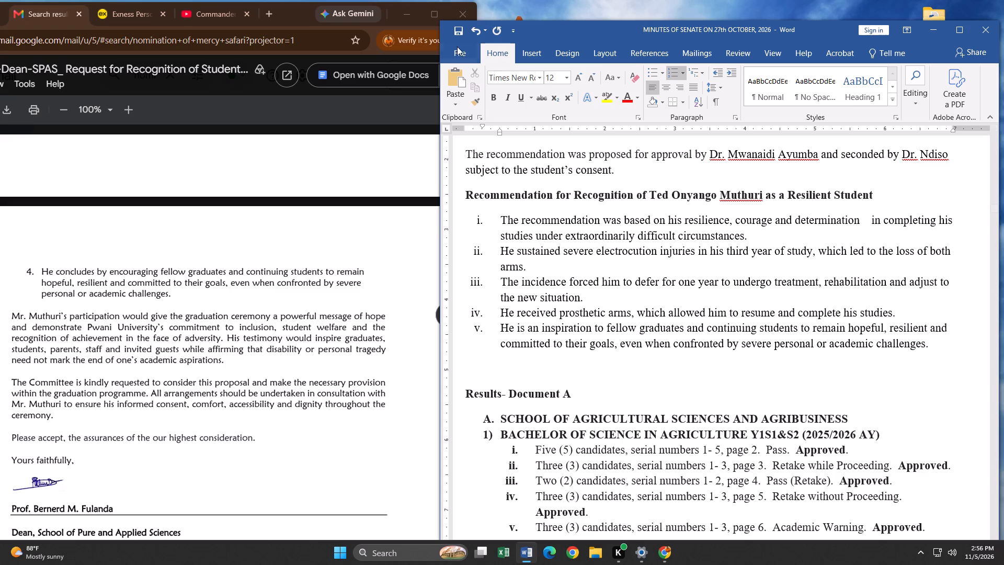
Save the minutes document.
{"action": "left_click", "coordinate": [460, 26]}
Start an unnumbered paragraph below item v with the words "Agreed that".
{"action": "left_click", "coordinate": [314, 320]}
{"action": "left_click", "coordinate": [568, 341]}
{"action": "key", "text": "Return"}
{"action": "key", "text": "Return"}
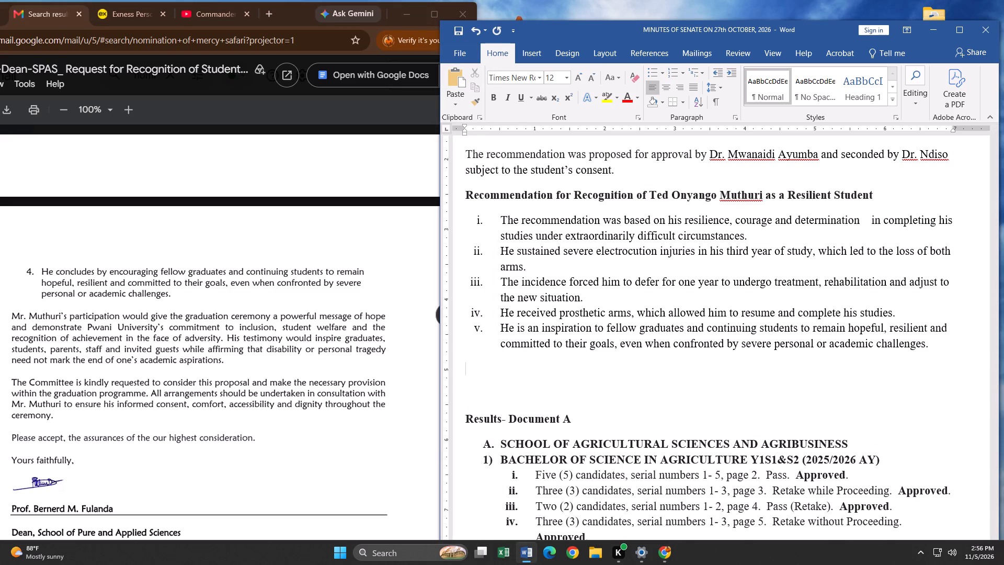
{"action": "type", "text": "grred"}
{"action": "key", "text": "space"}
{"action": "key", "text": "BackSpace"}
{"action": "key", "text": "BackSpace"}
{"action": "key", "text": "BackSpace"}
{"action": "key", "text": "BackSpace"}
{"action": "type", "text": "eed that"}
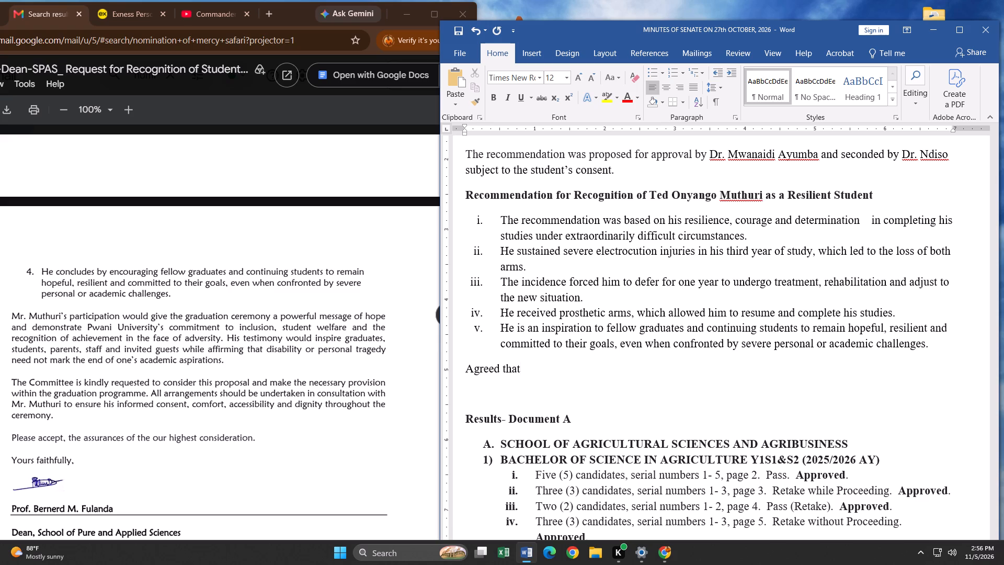
Add a semicolon directly after "Agreed that" in the paragraph below item v.
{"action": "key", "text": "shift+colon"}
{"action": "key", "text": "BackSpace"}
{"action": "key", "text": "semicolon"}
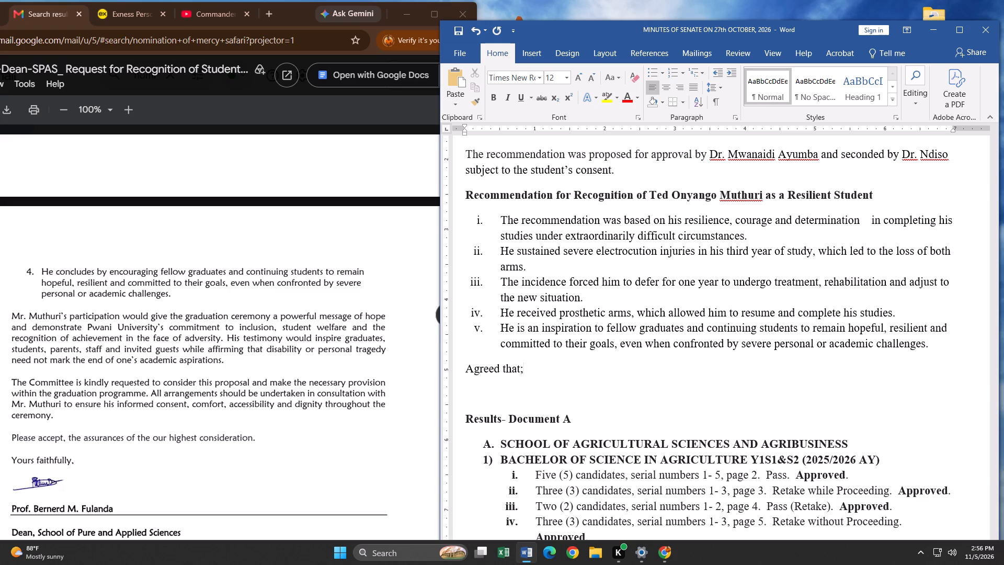
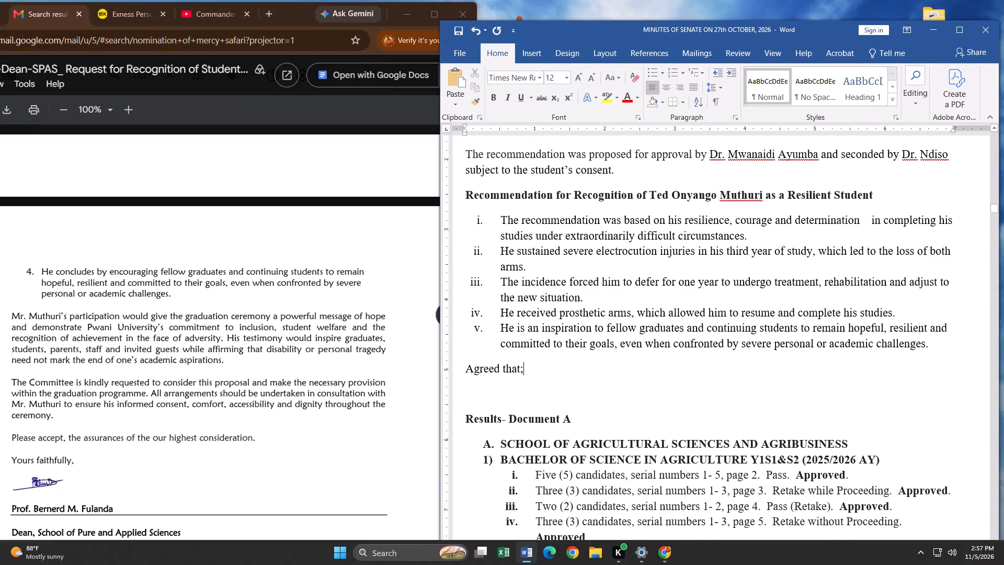
Make the "Agreed that;" line below item v bold and return to the end of that line.
{"action": "left_click", "coordinate": [526, 371]}
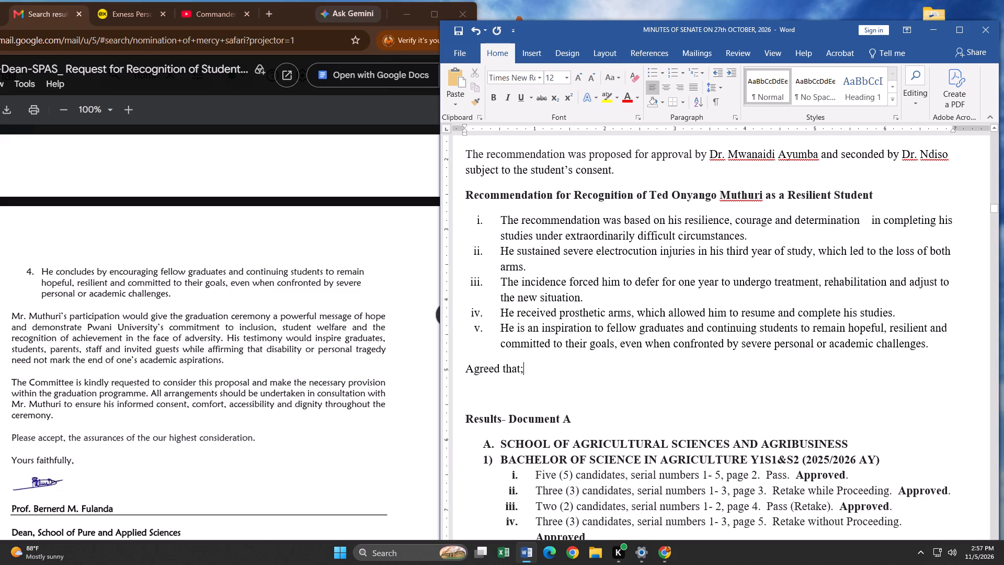
{"action": "left_click_drag", "start_coordinate": [532, 374], "coordinate": [474, 367]}
{"action": "left_click", "coordinate": [481, 355]}
{"action": "left_click", "coordinate": [500, 372]}
{"action": "left_click", "coordinate": [535, 368]}
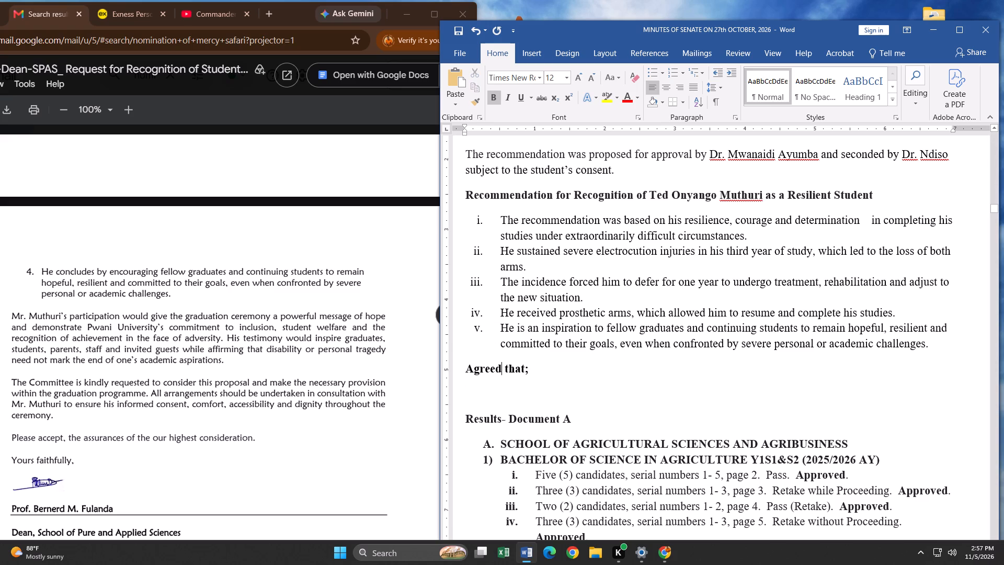
Start a new paragraph below the "Agreed that;" line and save the minutes document.
{"action": "key", "text": "Return"}
{"action": "key", "text": "ctrl+s"}
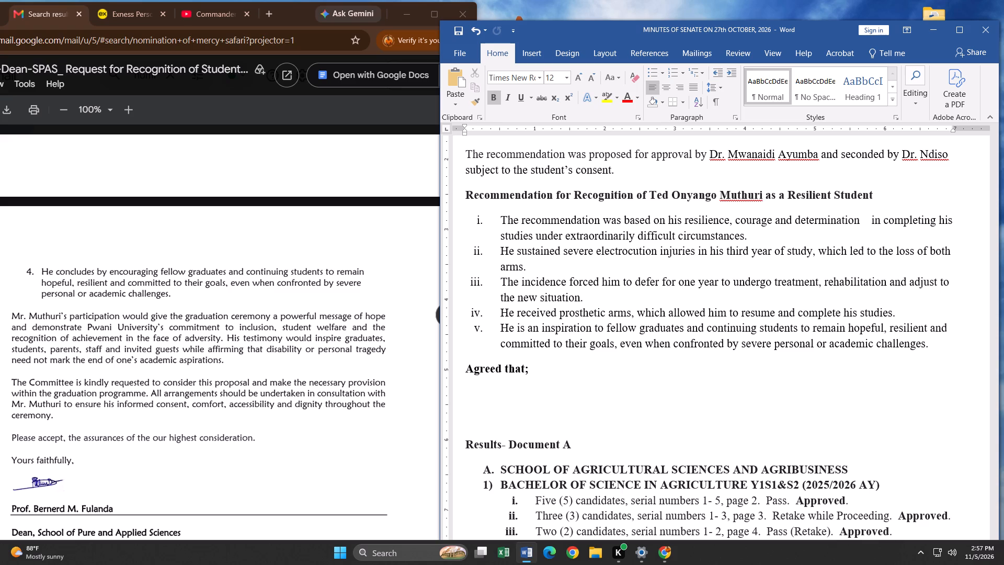
Write "The recognition was proposed for approval by" below "Agreed that;", with correct word spacing, and begin the proposer's name.
{"action": "type", "text": "recognition was proposed for approva"}
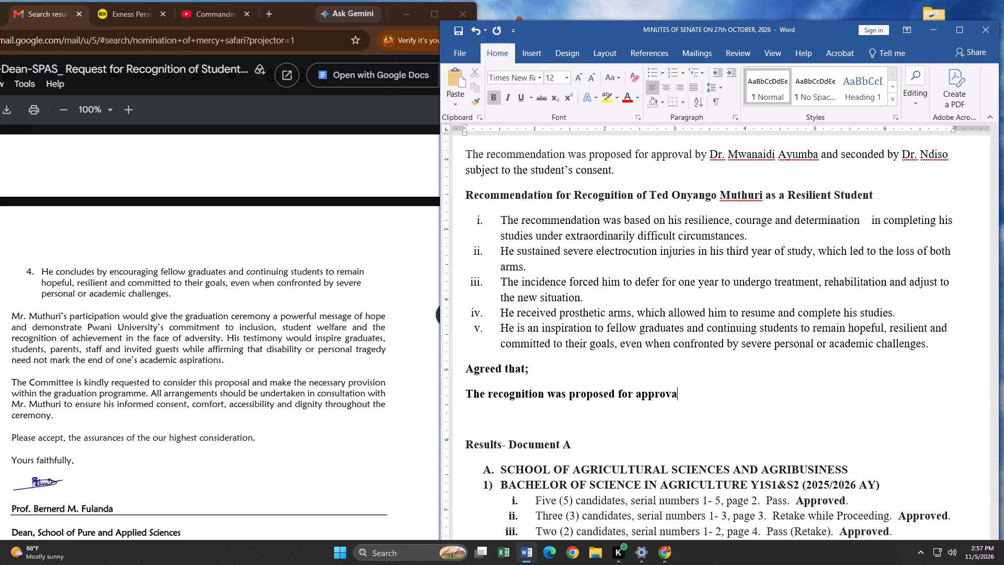
{"action": "type", "text": "l"}
{"action": "type", "text": "by"}
{"action": "key", "text": "space"}
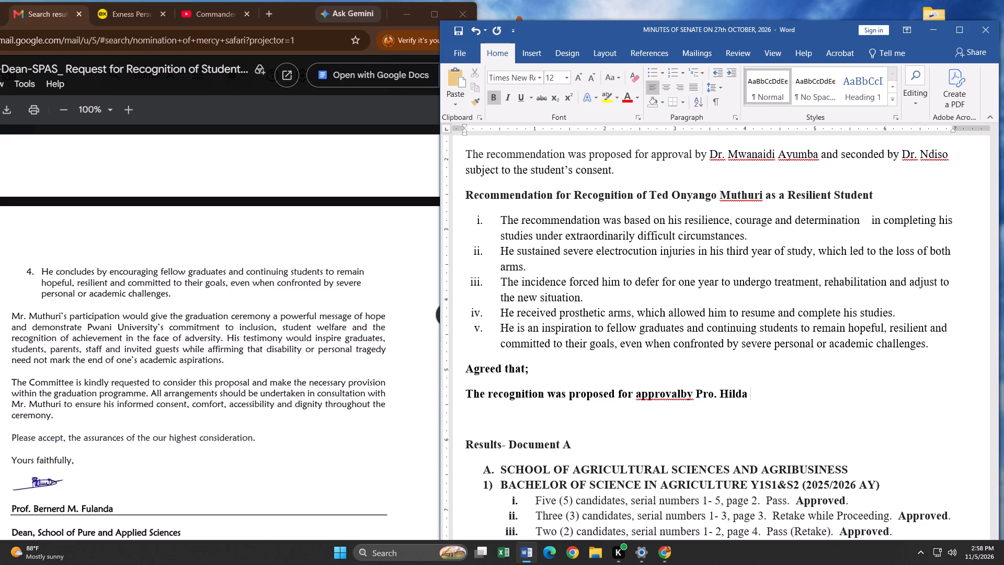
{"action": "key", "text": "n"}
{"action": "left_click", "coordinate": [681, 394]}
{"action": "key", "text": "space"}
Copy the title and name of the Dean, School of Environmental & Earth Sciences from the attendance list.
{"action": "scroll", "coordinate": [662, 374], "scroll_direction": "up", "scroll_amount": 20}
{"action": "scroll", "coordinate": [662, 374], "scroll_direction": "up", "scroll_amount": 9}
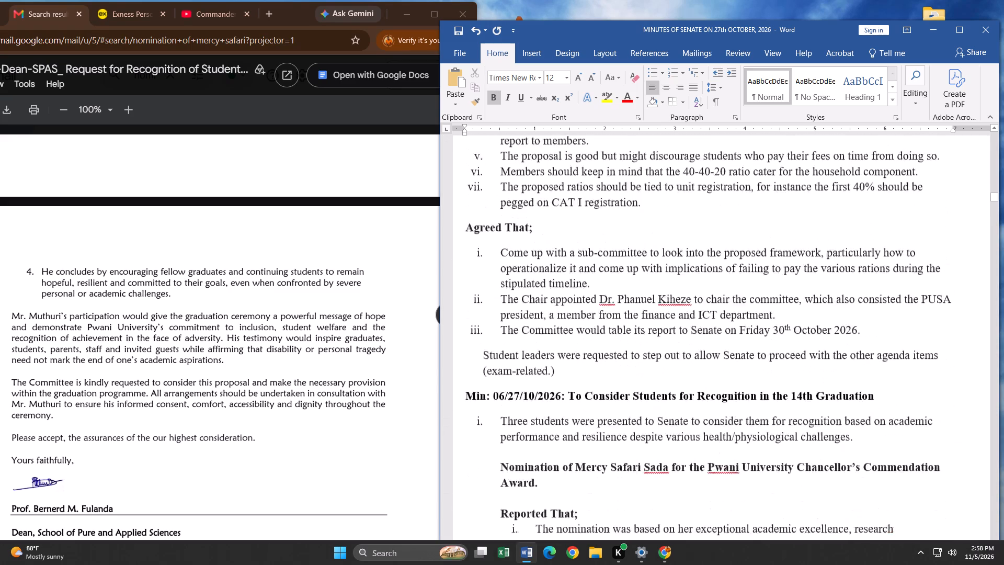
{"action": "scroll", "coordinate": [623, 314], "scroll_direction": "up", "scroll_amount": 20}
{"action": "scroll", "coordinate": [623, 314], "scroll_direction": "up", "scroll_amount": 20}
{"action": "scroll", "coordinate": [623, 314], "scroll_direction": "up", "scroll_amount": 7}
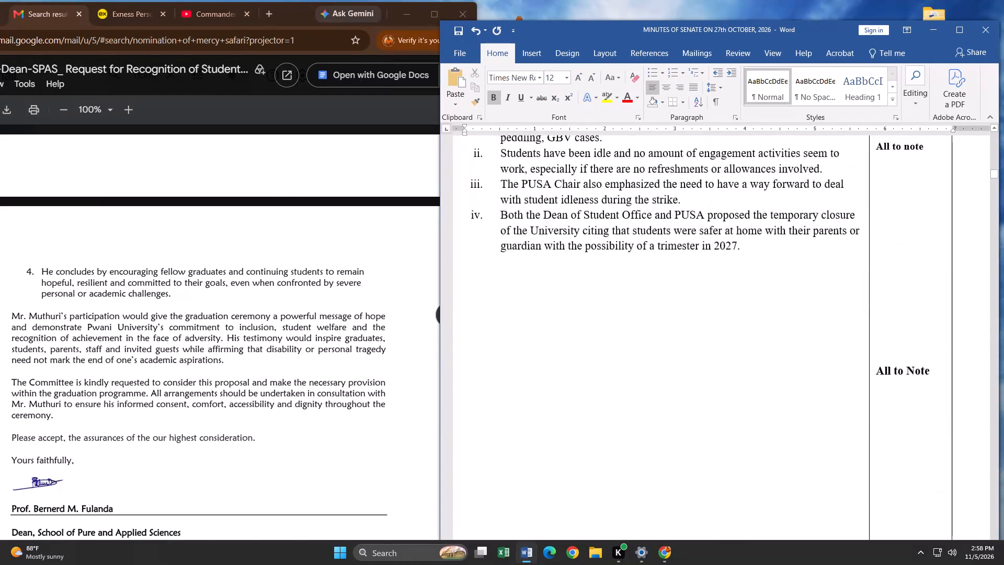
{"action": "scroll", "coordinate": [517, 341], "scroll_direction": "up", "scroll_amount": 20}
{"action": "scroll", "coordinate": [517, 341], "scroll_direction": "up", "scroll_amount": 17}
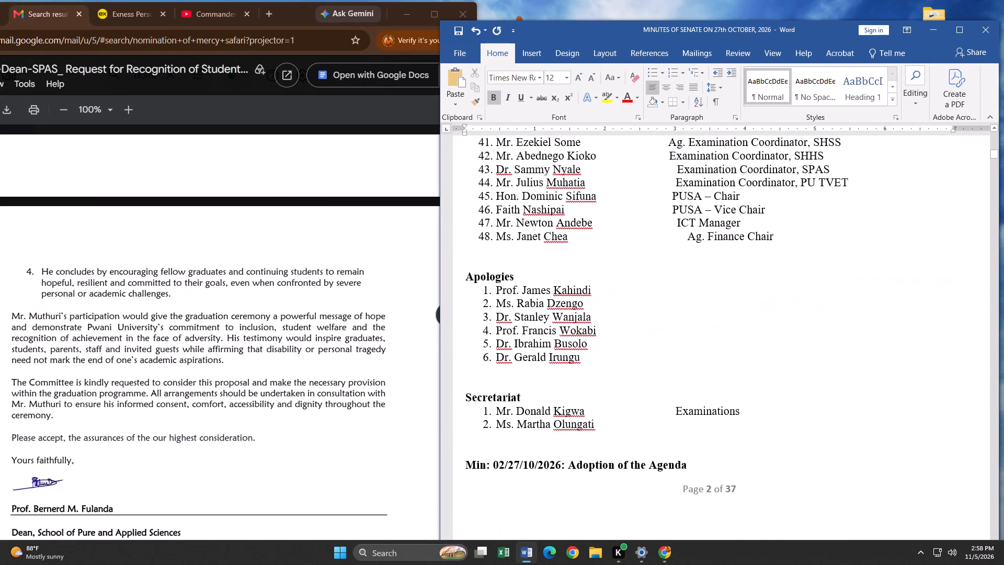
{"action": "scroll", "coordinate": [565, 366], "scroll_direction": "up", "scroll_amount": 3}
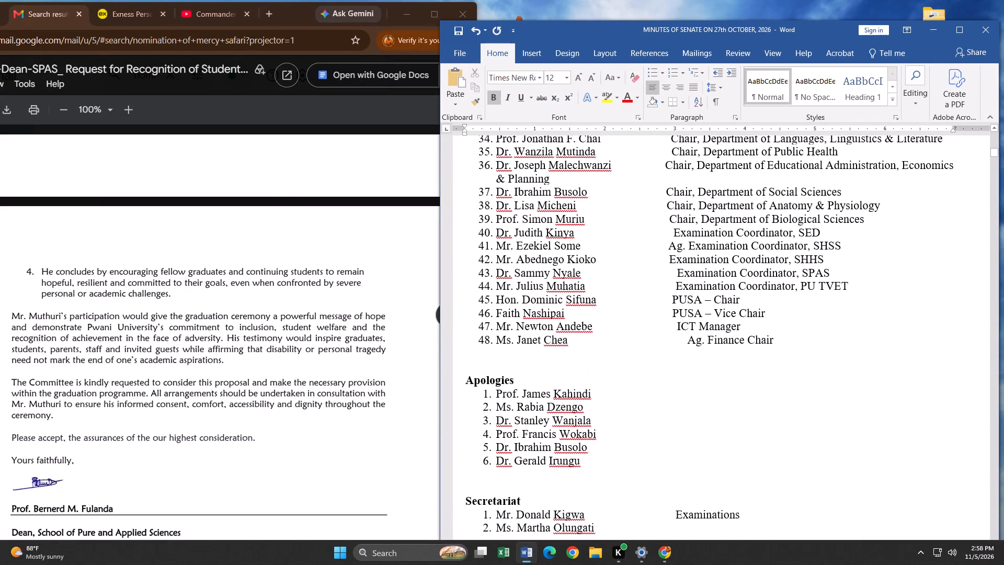
{"action": "scroll", "coordinate": [559, 366], "scroll_direction": "up", "scroll_amount": 2}
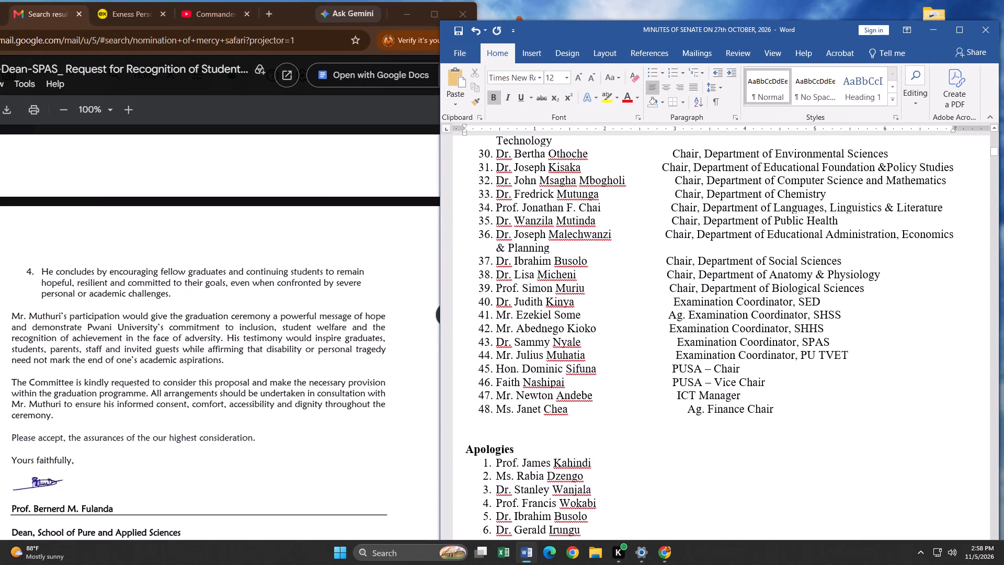
{"action": "scroll", "coordinate": [560, 366], "scroll_direction": "up", "scroll_amount": 2}
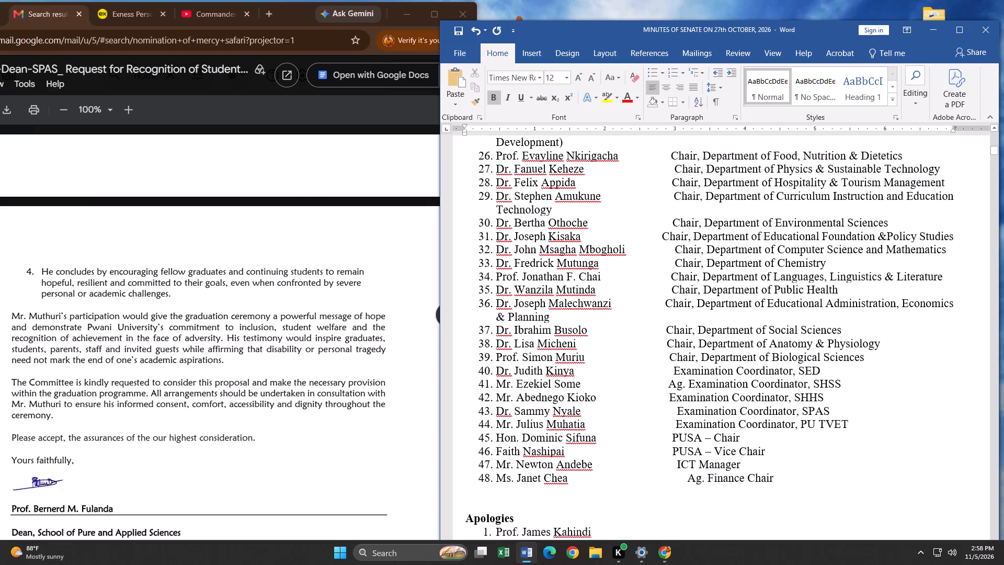
{"action": "scroll", "coordinate": [560, 366], "scroll_direction": "up", "scroll_amount": 4}
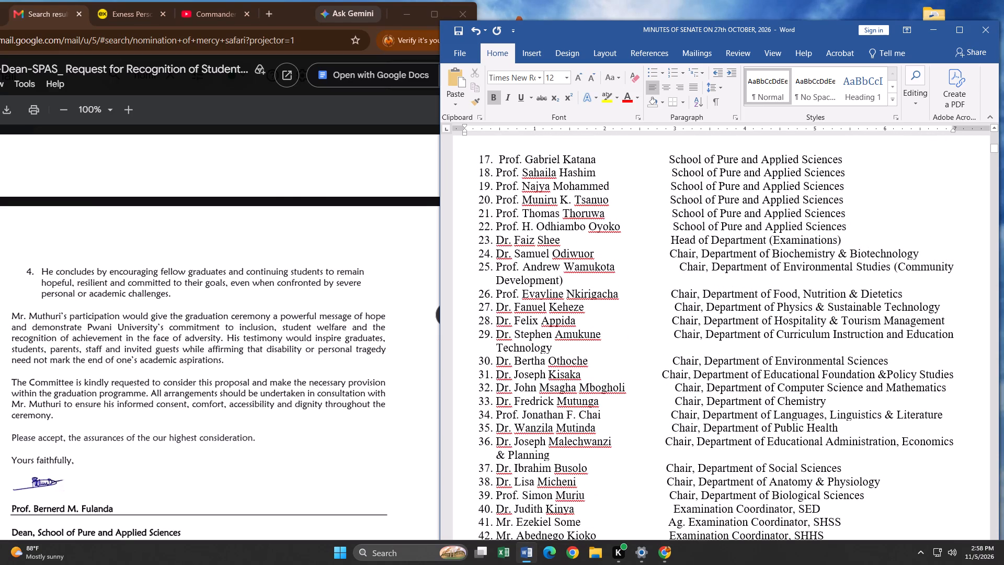
{"action": "scroll", "coordinate": [565, 365], "scroll_direction": "up", "scroll_amount": 13}
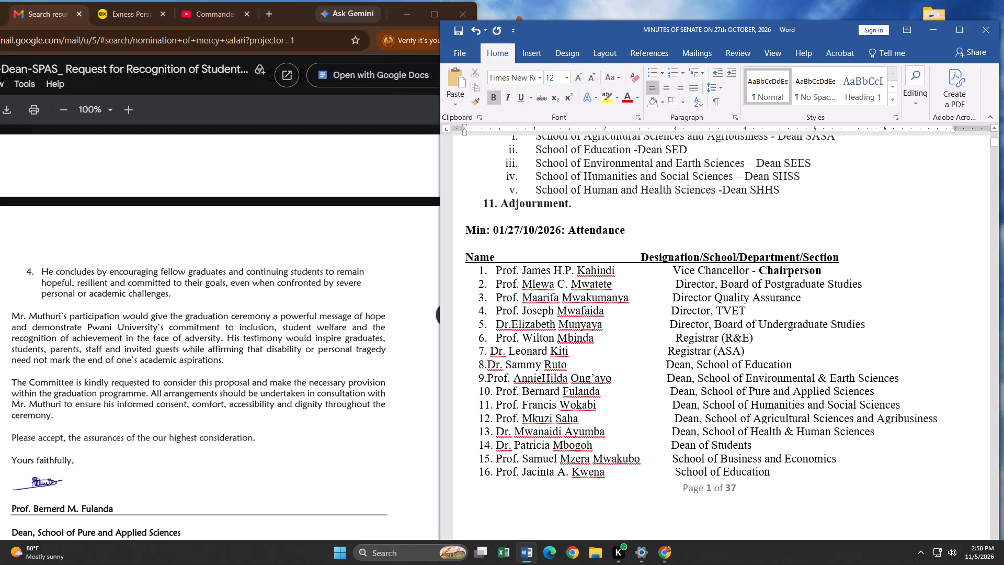
{"action": "left_click_drag", "start_coordinate": [612, 380], "coordinate": [494, 379]}
{"action": "right_click", "coordinate": [494, 378]}
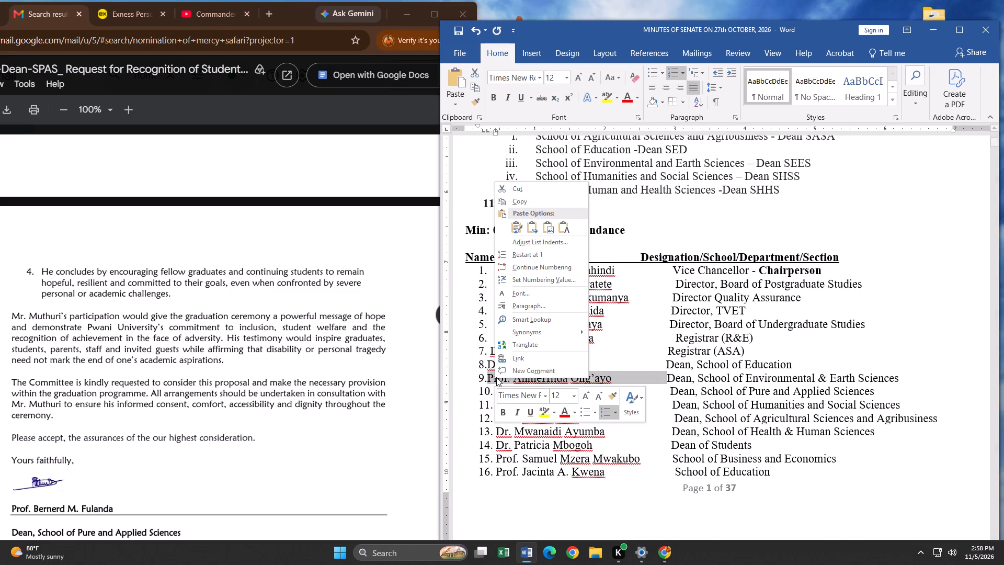
{"action": "left_click", "coordinate": [521, 201]}
Replace the partly written proposer's name in the agreed sentence with the copied title and name.
{"action": "scroll", "coordinate": [697, 386], "scroll_direction": "down", "scroll_amount": 20}
{"action": "scroll", "coordinate": [697, 386], "scroll_direction": "down", "scroll_amount": 5}
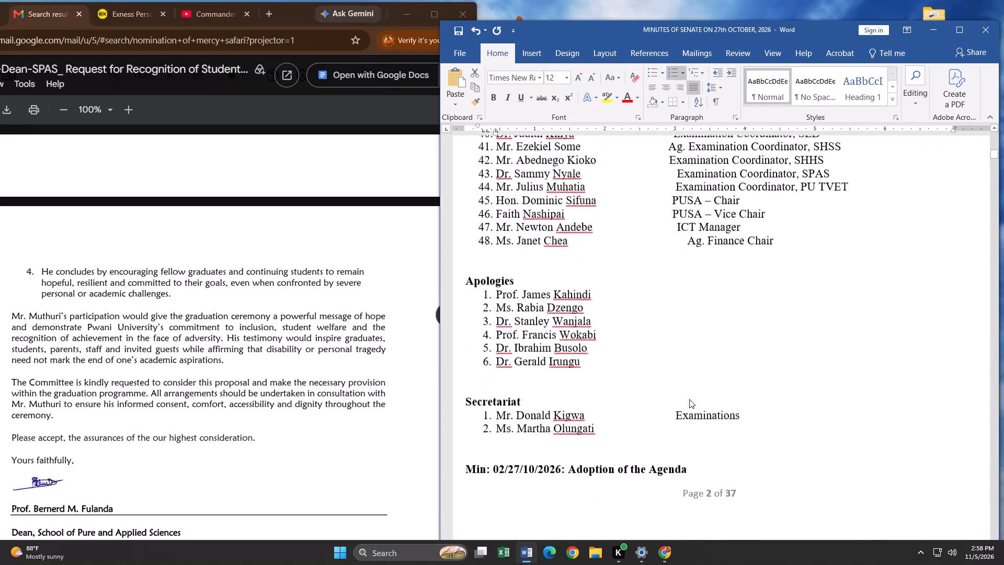
{"action": "scroll", "coordinate": [689, 399], "scroll_direction": "down", "scroll_amount": 20}
{"action": "scroll", "coordinate": [689, 399], "scroll_direction": "down", "scroll_amount": 20}
{"action": "scroll", "coordinate": [689, 399], "scroll_direction": "down", "scroll_amount": 12}
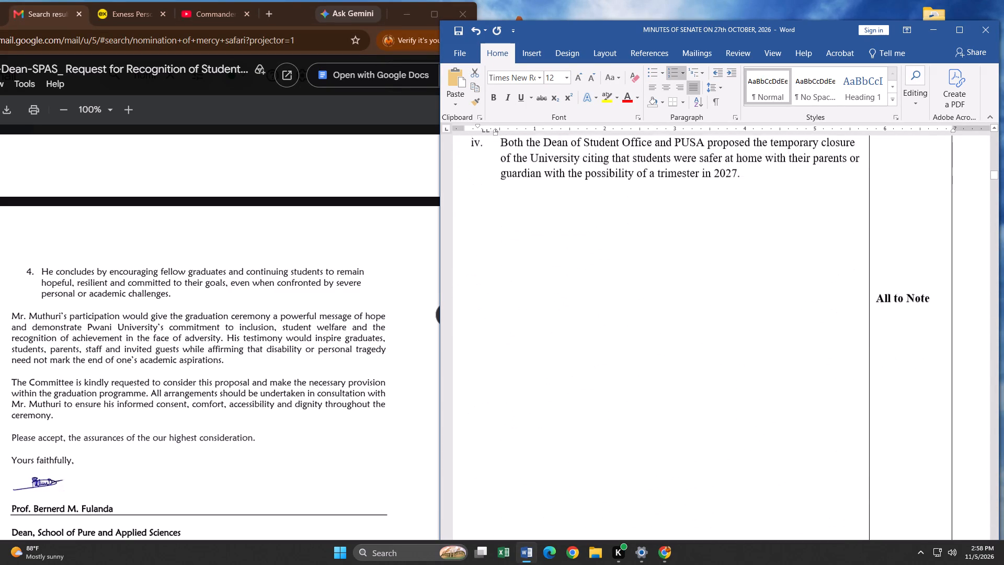
{"action": "scroll", "coordinate": [672, 413], "scroll_direction": "down", "scroll_amount": 20}
{"action": "scroll", "coordinate": [672, 413], "scroll_direction": "down", "scroll_amount": 20}
{"action": "scroll", "coordinate": [672, 413], "scroll_direction": "down", "scroll_amount": 12}
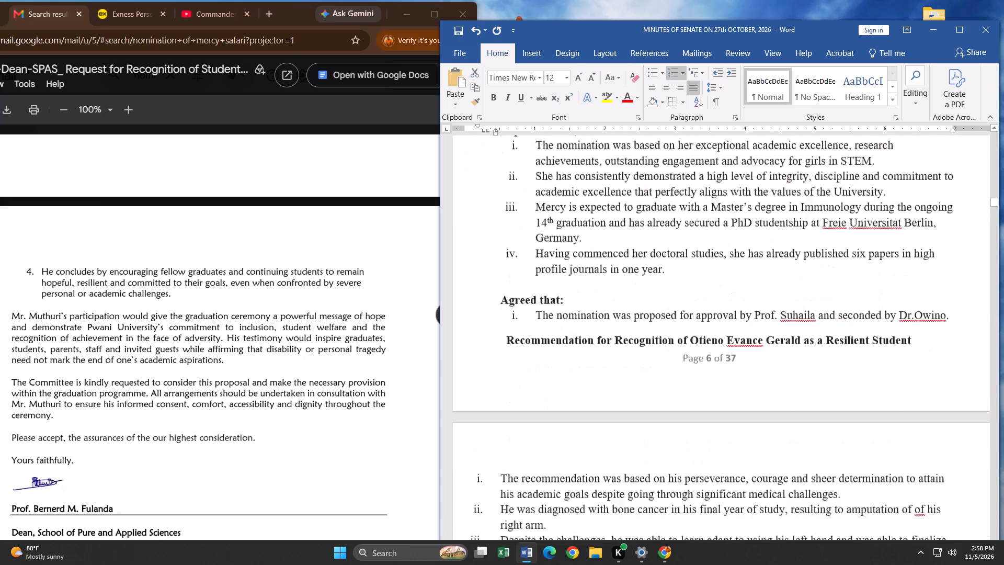
{"action": "scroll", "coordinate": [654, 409], "scroll_direction": "down", "scroll_amount": 13}
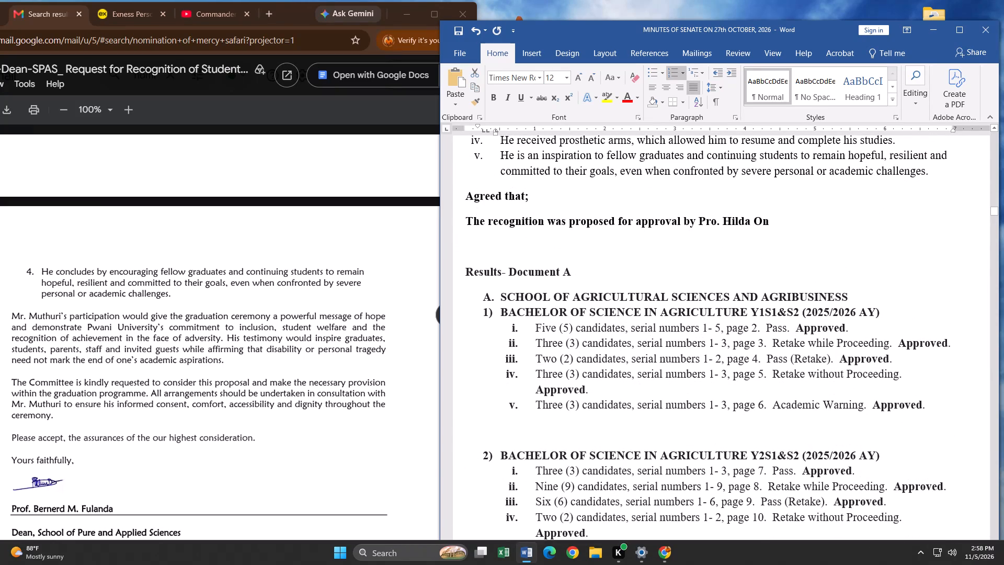
{"action": "left_click", "coordinate": [770, 217]}
{"action": "key", "text": "BackSpace"}
{"action": "key", "text": "BackSpace"}
{"action": "key", "text": "BackSpace"}
{"action": "key", "text": "BackSpace"}
{"action": "key", "text": "BackSpace"}
{"action": "key", "text": "BackSpace"}
{"action": "key", "text": "BackSpace"}
{"action": "key", "text": "BackSpace"}
{"action": "key", "text": "BackSpace"}
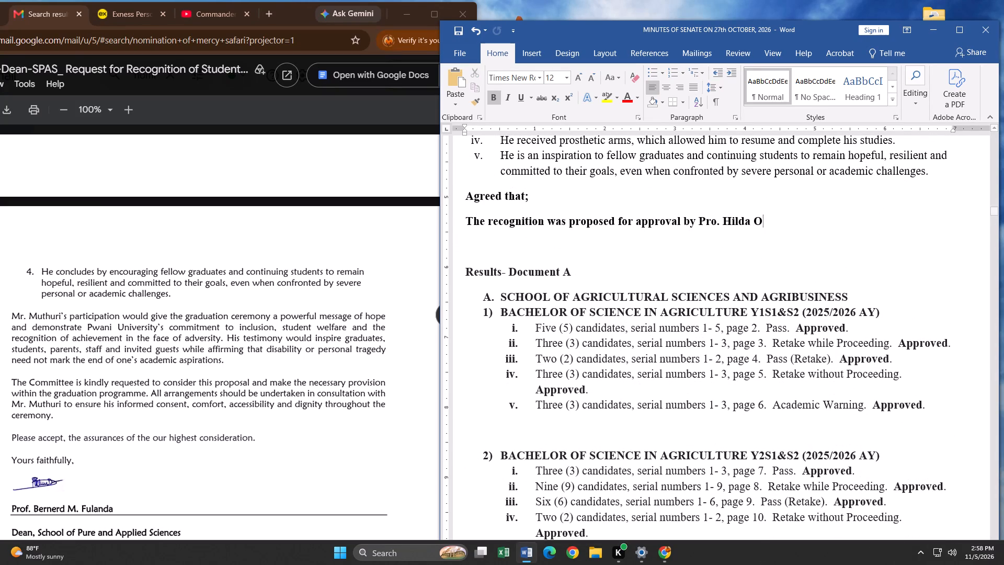
{"action": "key", "text": "BackSpace"}
{"action": "key", "text": "BackSpace"}
{"action": "key", "text": "BackSpace"}
{"action": "key", "text": "BackSpace"}
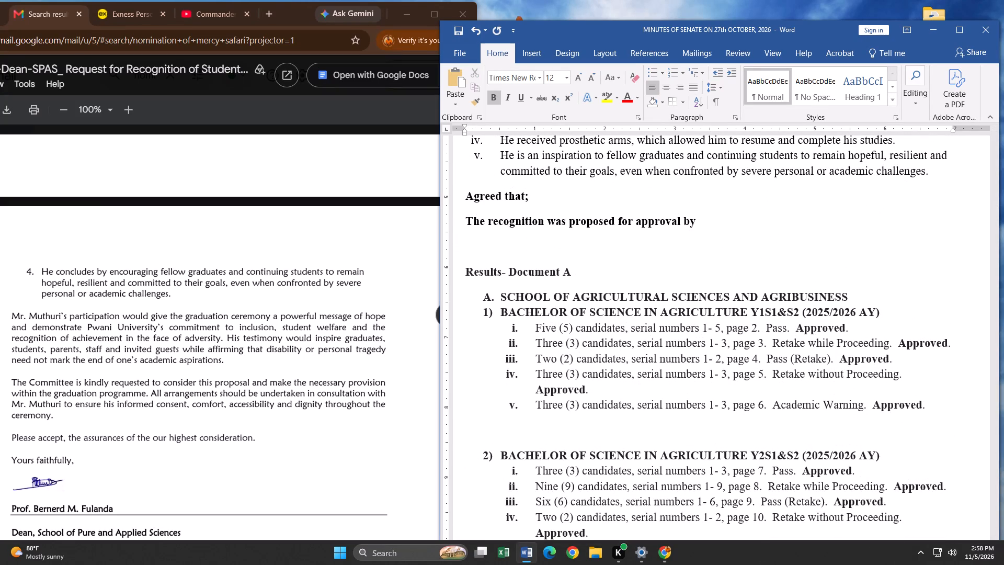
{"action": "key", "text": "ctrl+v"}
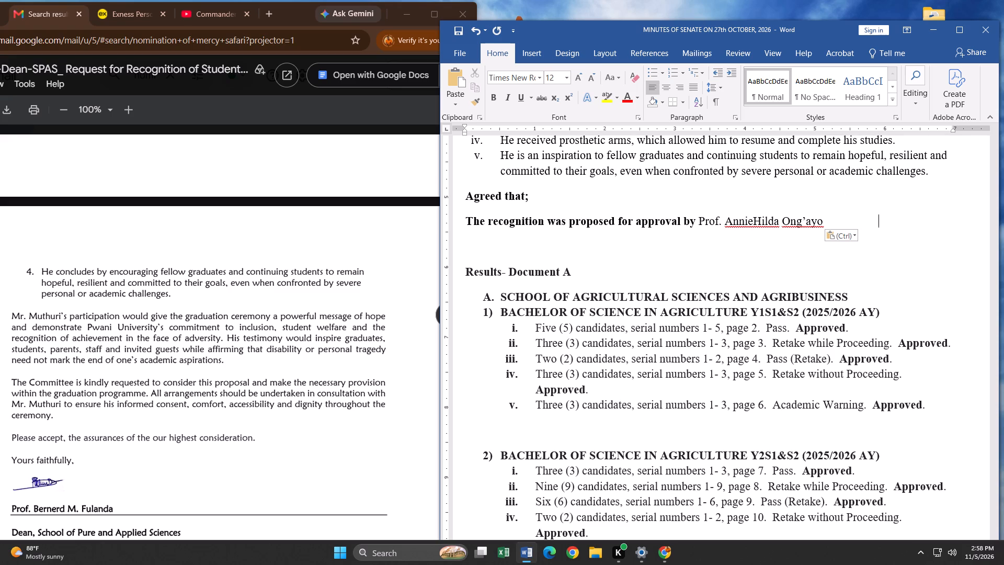
Continue the agreed sentence with "and seconded by" and the name of the Dean, School of Agricultural Sciences and Agribusiness.
{"action": "key", "text": "space"}
{"action": "type", "text": "and seconded by"}
{"action": "key", "text": "space"}
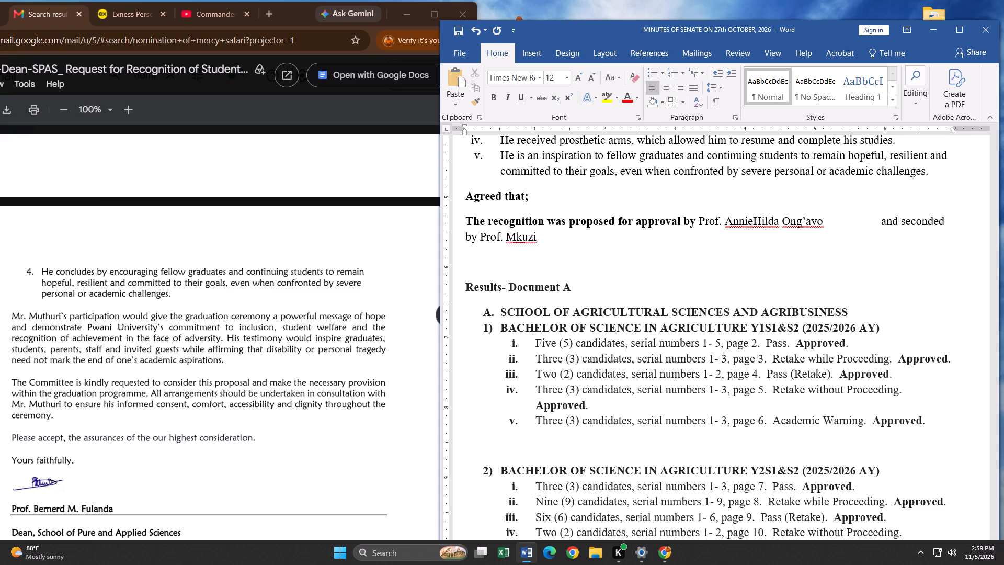
{"action": "type", "text": "aga"}
{"action": "key", "text": "BackSpace"}
{"action": "type", "text": "ha"}
{"action": "key", "text": "BackSpace"}
{"action": "key", "text": "BackSpace"}
{"action": "key", "text": "BackSpace"}
{"action": "type", "text": "ha"}
{"action": "key", "text": "space"}
Complete the agreed sentence with "subject to the student's consent.".
{"action": "key", "text": "space"}
{"action": "type", "text": "subject to"}
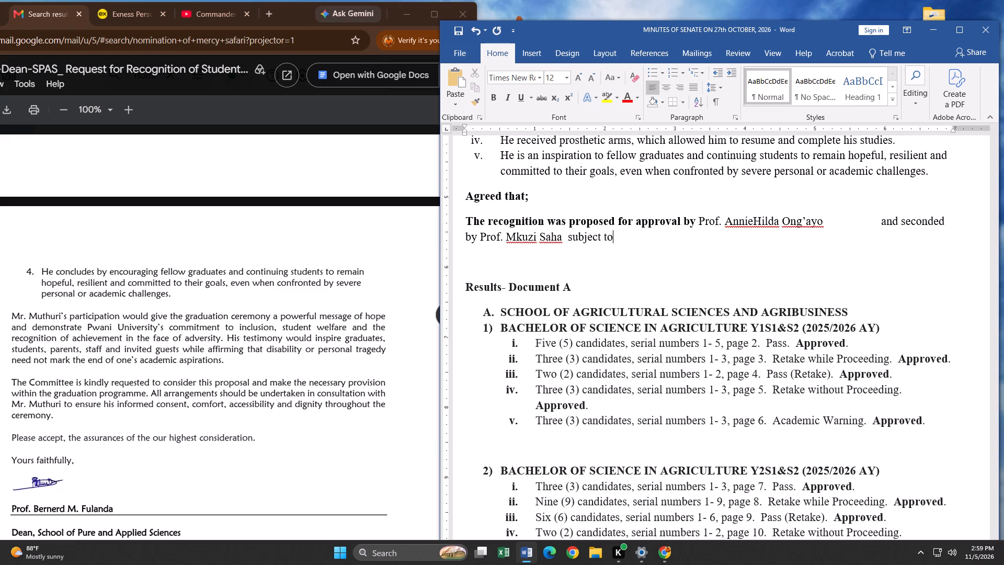
{"action": "key", "text": "space"}
{"action": "type", "text": "the"}
{"action": "key", "text": "space"}
{"action": "type", "text": "student"}
{"action": "type", "text": "'s"}
{"action": "key", "text": "space"}
{"action": "type", "text": "consent."}
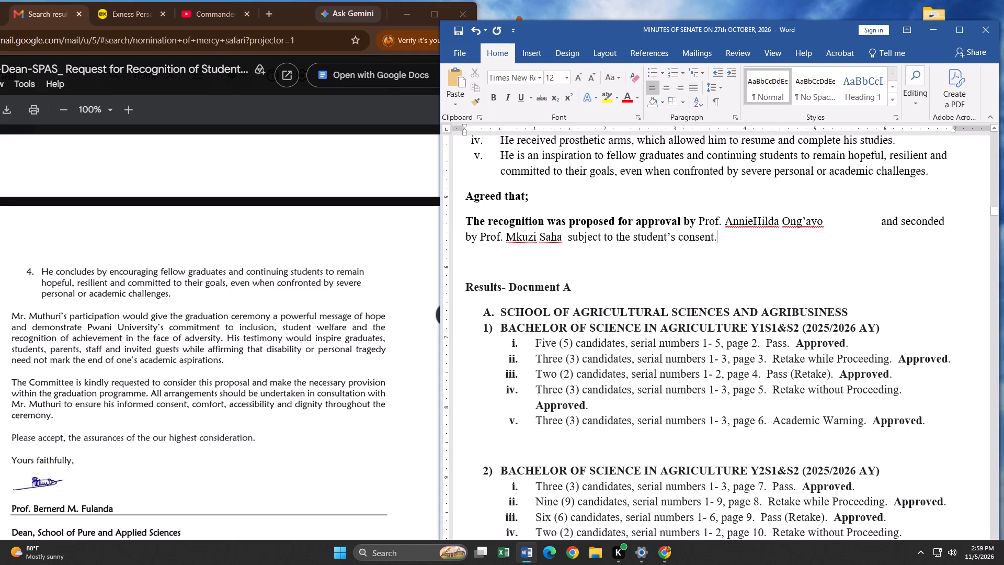
Delete the wide gap between the proposer's name and "and seconded by".
{"action": "left_click_drag", "start_coordinate": [881, 220], "coordinate": [836, 223]}
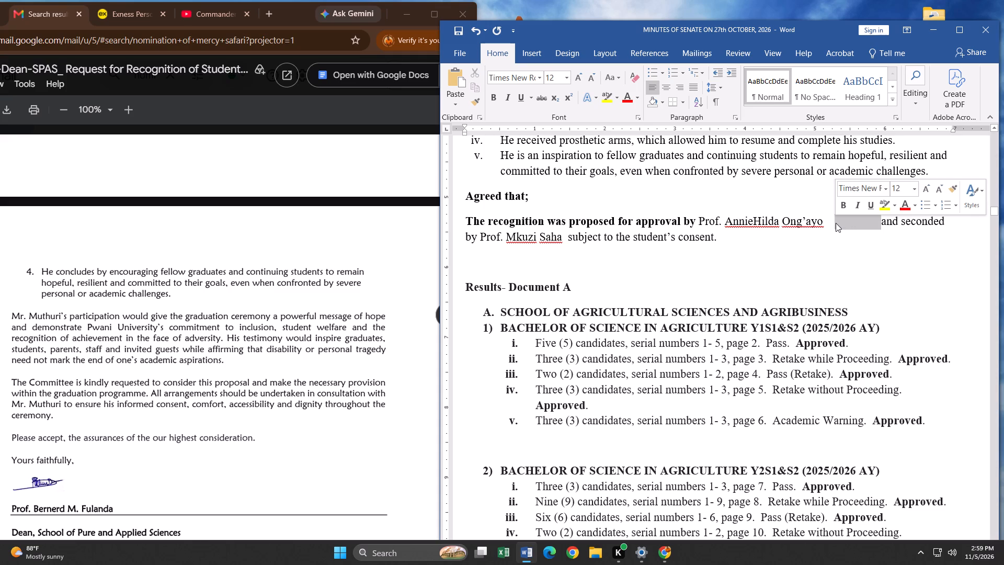
{"action": "key", "text": "BackSpace"}
{"action": "key", "text": "BackSpace"}
{"action": "key", "text": "BackSpace"}
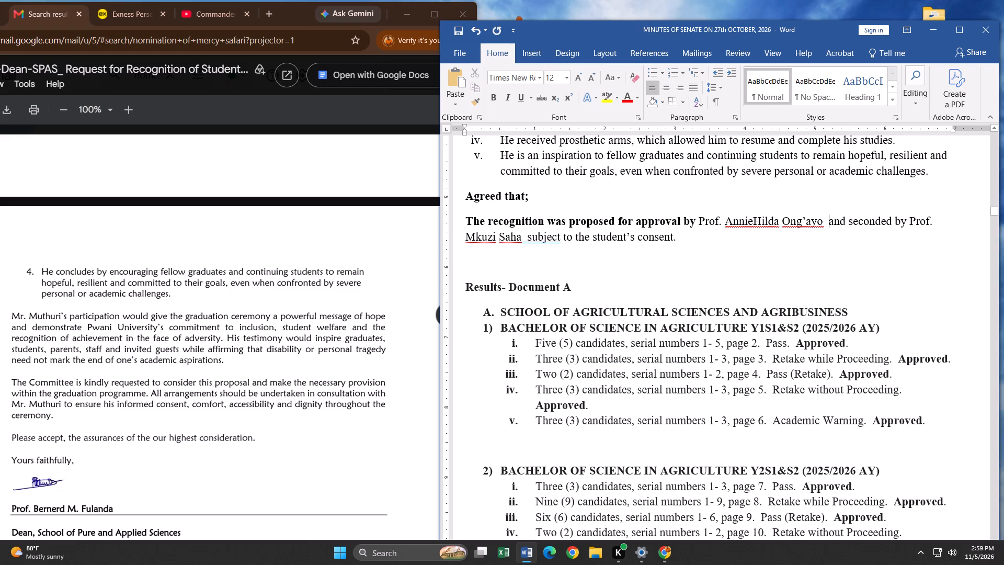
Remove the bold formatting from the whole agreed sentence.
{"action": "left_click_drag", "start_coordinate": [680, 239], "coordinate": [471, 220]}
{"action": "double_click", "coordinate": [492, 96]}
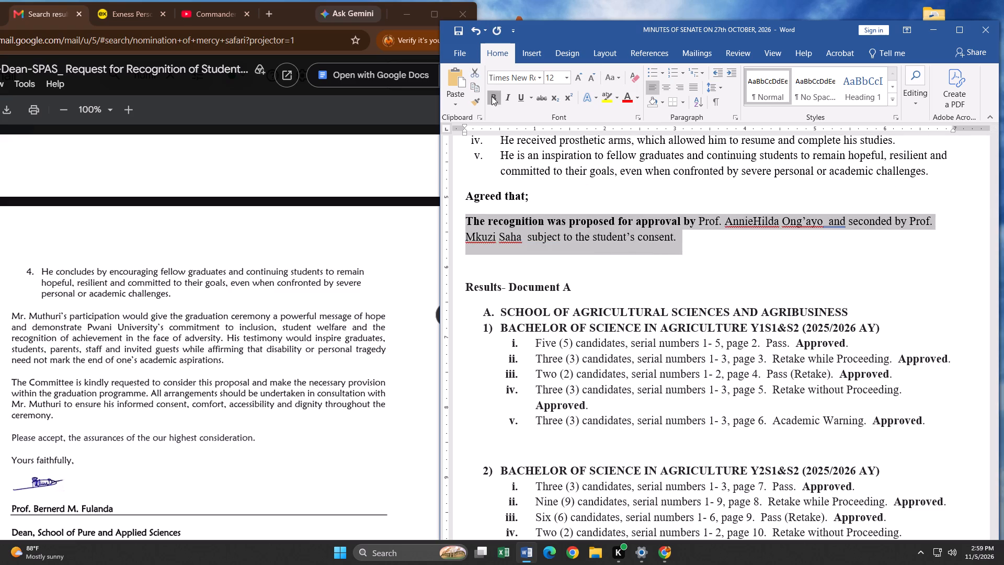
{"action": "left_click", "coordinate": [492, 96]}
{"action": "left_click", "coordinate": [601, 236]}
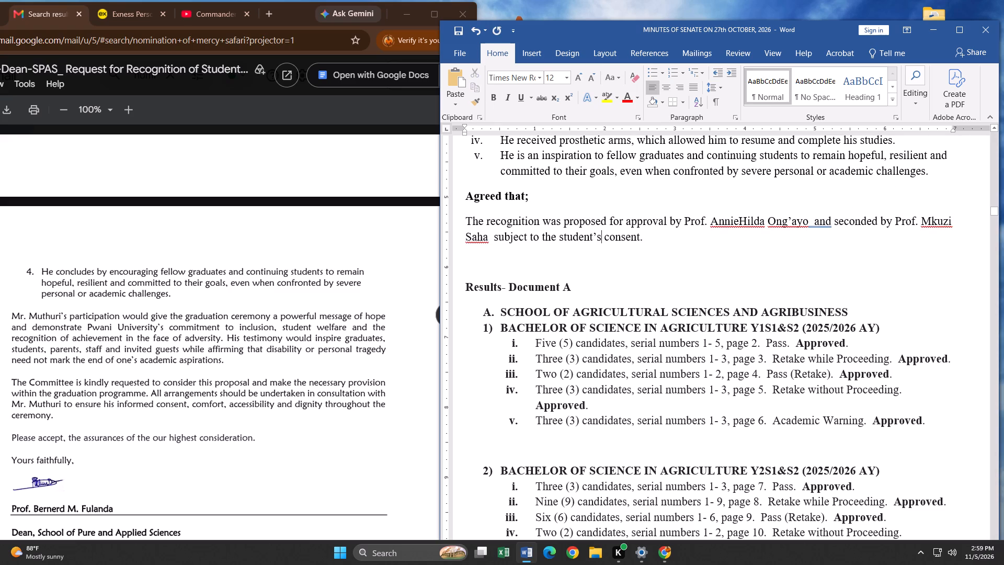
Remove the extra spaces before "subject to" and before "and seconded by" in the agreed sentence.
{"action": "left_click", "coordinate": [495, 237]}
{"action": "key", "text": "BackSpace"}
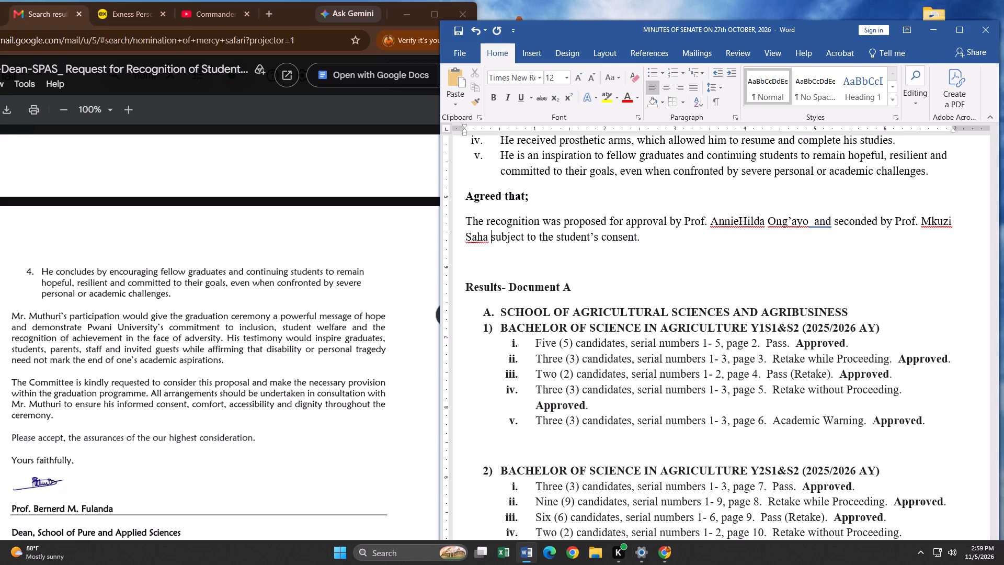
{"action": "right_click", "coordinate": [824, 222]}
{"action": "left_click", "coordinate": [801, 232]}
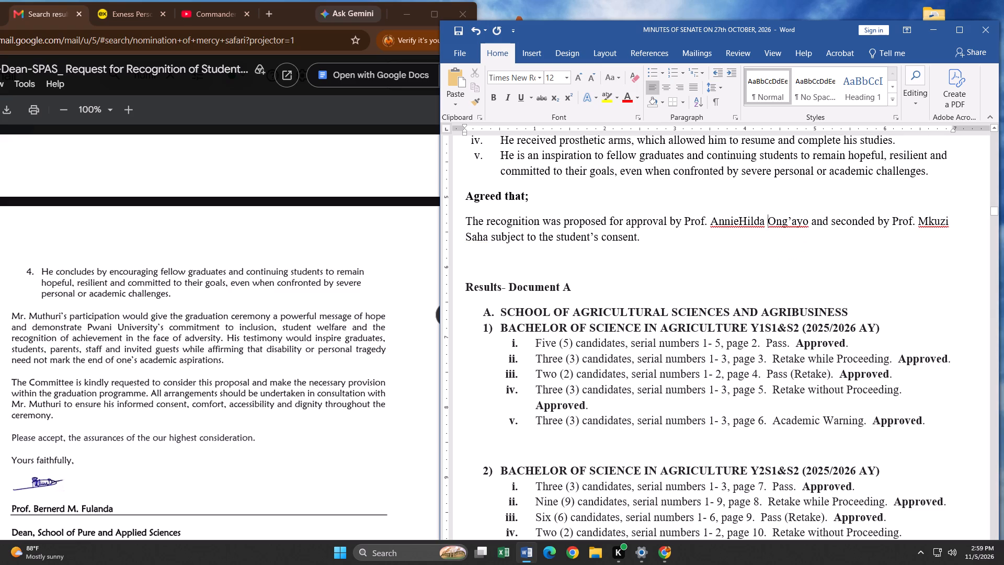
Add two blank paragraphs after the agreed sentence, above the "Results- Document A" heading.
{"action": "left_click", "coordinate": [857, 245]}
{"action": "left_click_drag", "start_coordinate": [718, 257], "coordinate": [710, 258]}
{"action": "left_click", "coordinate": [656, 234]}
{"action": "key", "text": "Return"}
{"action": "key", "text": "Return"}
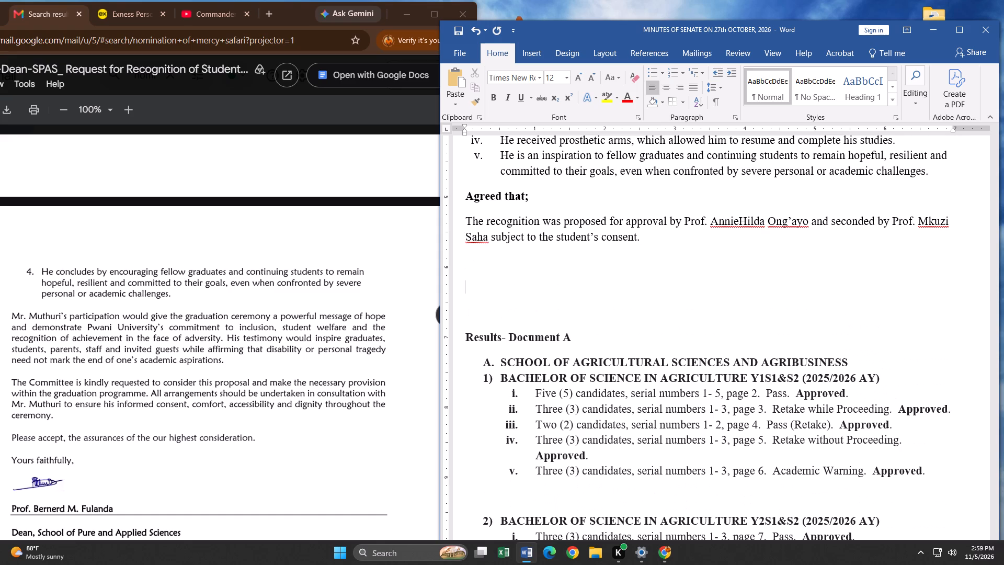
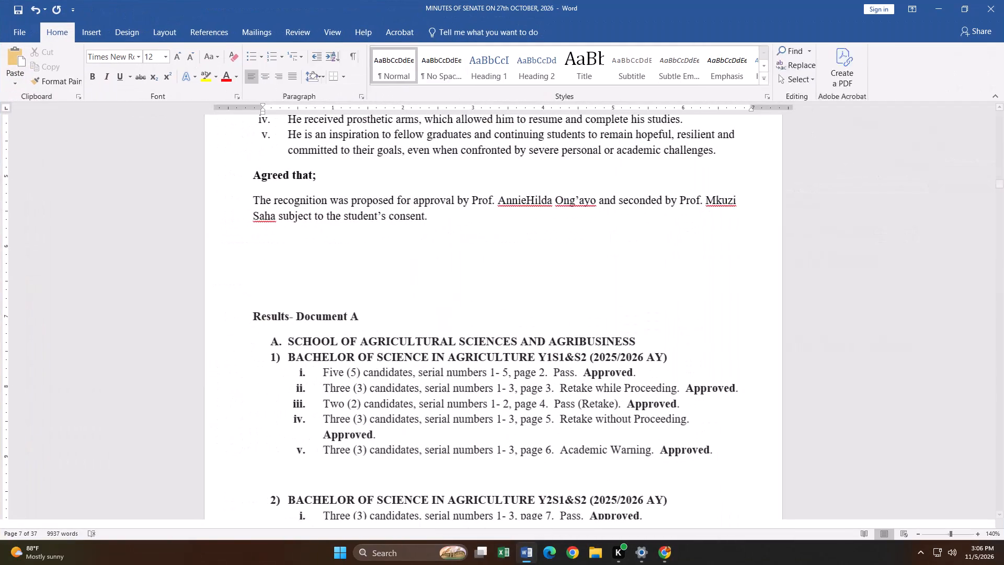
Save the Senate minutes document.
{"action": "scroll", "coordinate": [362, 419], "scroll_direction": "up", "scroll_amount": 14}
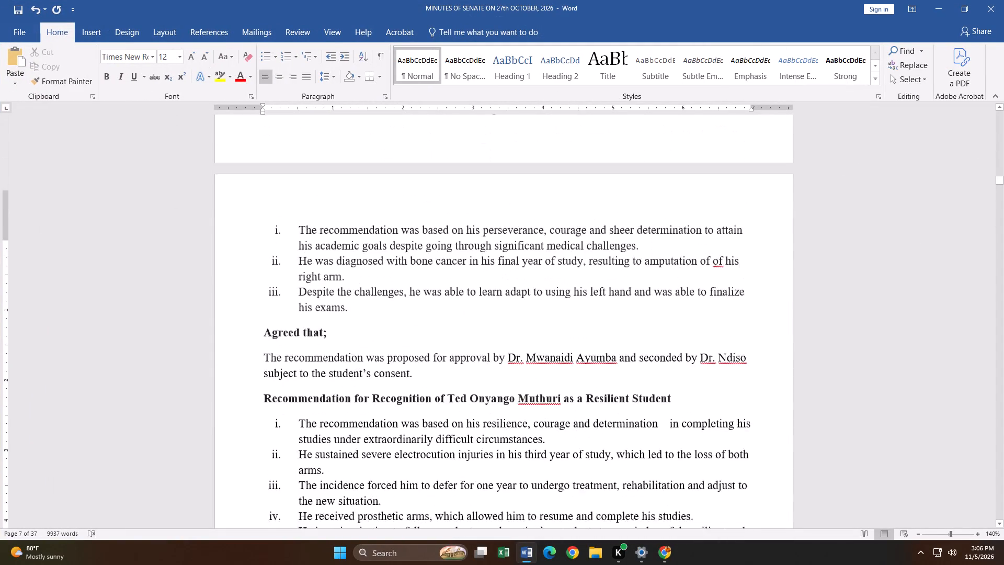
{"action": "scroll", "coordinate": [391, 391], "scroll_direction": "up", "scroll_amount": 10}
{"action": "left_click", "coordinate": [17, 7]}
Copy the agenda item 10 text, "To Consolidated Classification/Award List of 2025 Graduands Results- Document A".
{"action": "scroll", "coordinate": [568, 301], "scroll_direction": "up", "scroll_amount": 2}
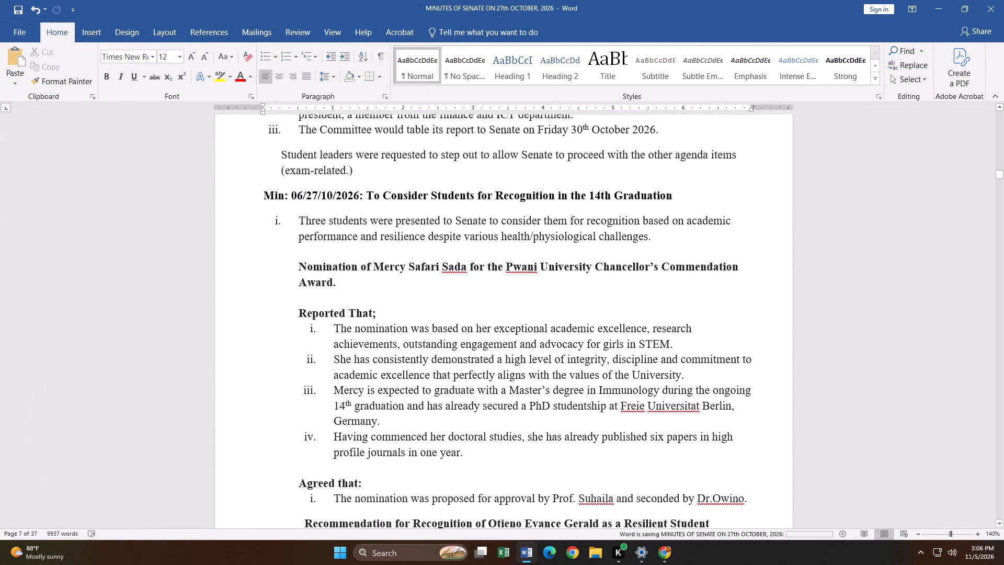
{"action": "scroll", "coordinate": [568, 301], "scroll_direction": "up", "scroll_amount": 20}
{"action": "scroll", "coordinate": [568, 301], "scroll_direction": "up", "scroll_amount": 13}
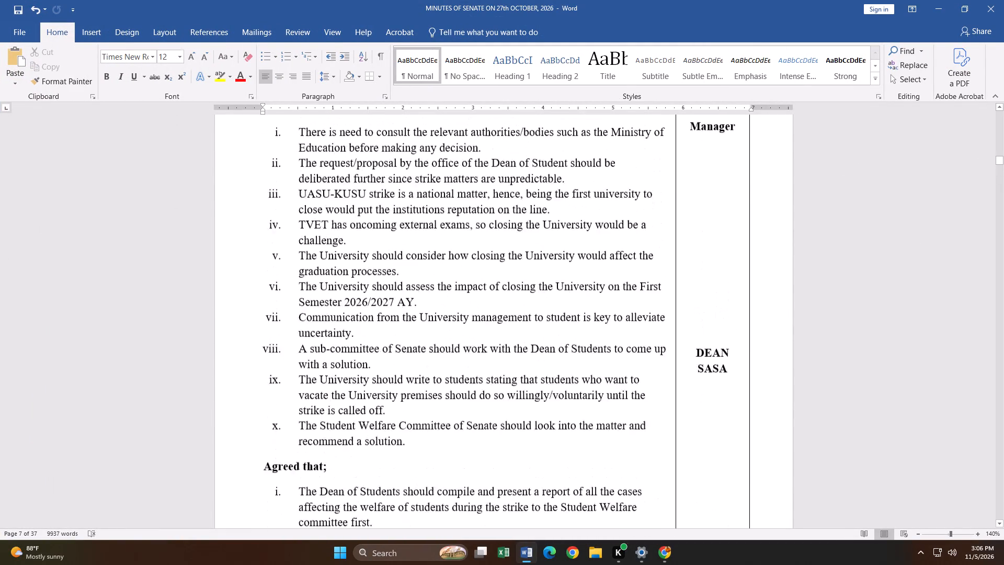
{"action": "scroll", "coordinate": [546, 314], "scroll_direction": "up", "scroll_amount": 6}
{"action": "scroll", "coordinate": [546, 314], "scroll_direction": "down", "scroll_amount": 1}
{"action": "scroll", "coordinate": [546, 314], "scroll_direction": "up", "scroll_amount": 6}
{"action": "scroll", "coordinate": [546, 314], "scroll_direction": "up", "scroll_amount": 17}
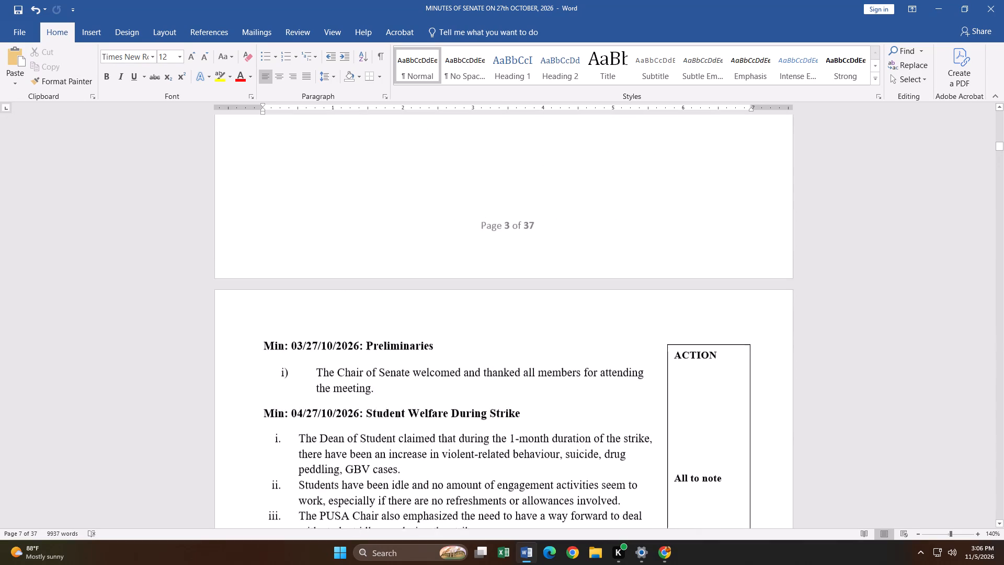
{"action": "scroll", "coordinate": [546, 314], "scroll_direction": "up", "scroll_amount": 20}
{"action": "scroll", "coordinate": [546, 314], "scroll_direction": "up", "scroll_amount": 9}
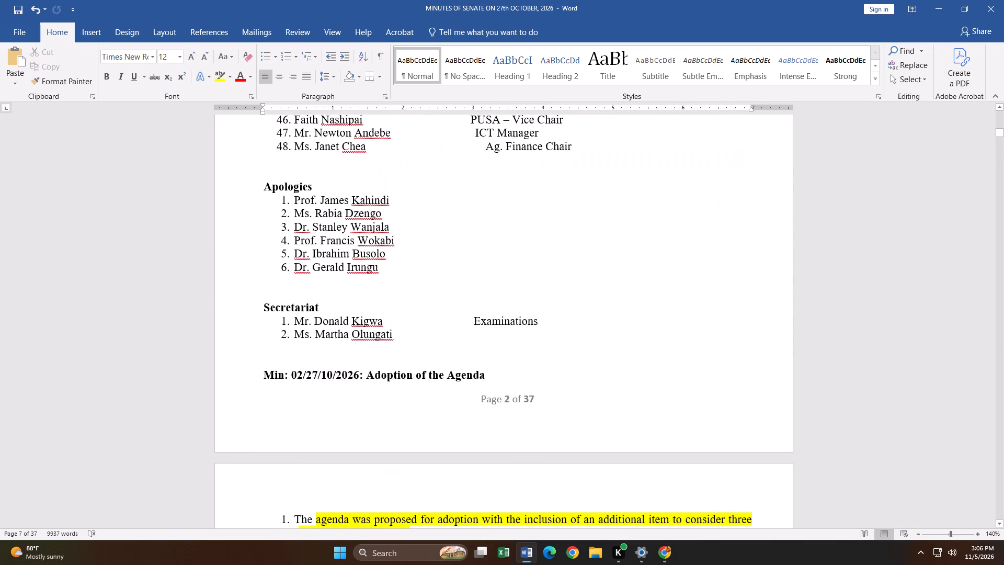
{"action": "scroll", "coordinate": [546, 314], "scroll_direction": "up", "scroll_amount": 11}
{"action": "scroll", "coordinate": [546, 314], "scroll_direction": "up", "scroll_amount": 19}
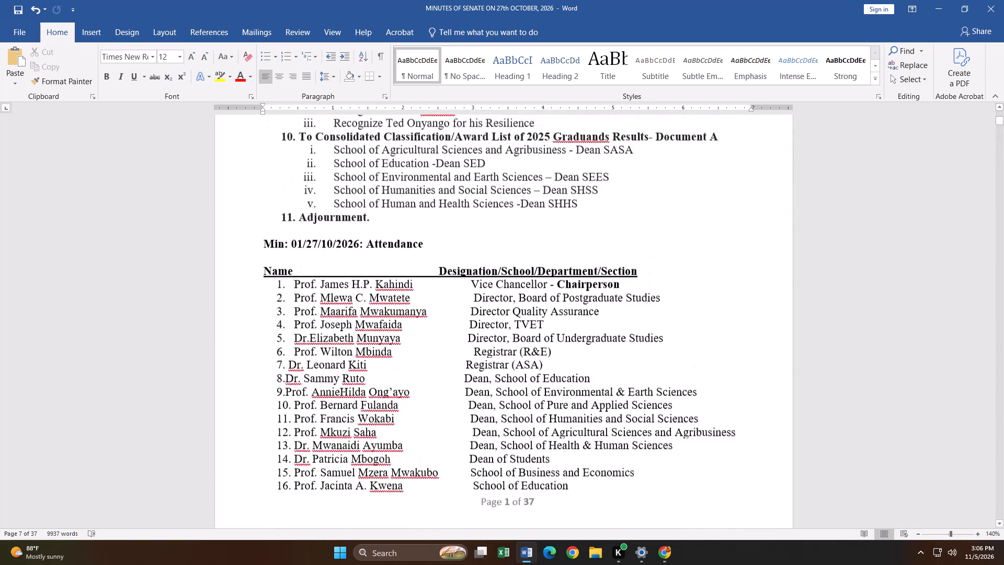
{"action": "scroll", "coordinate": [546, 314], "scroll_direction": "up", "scroll_amount": 1}
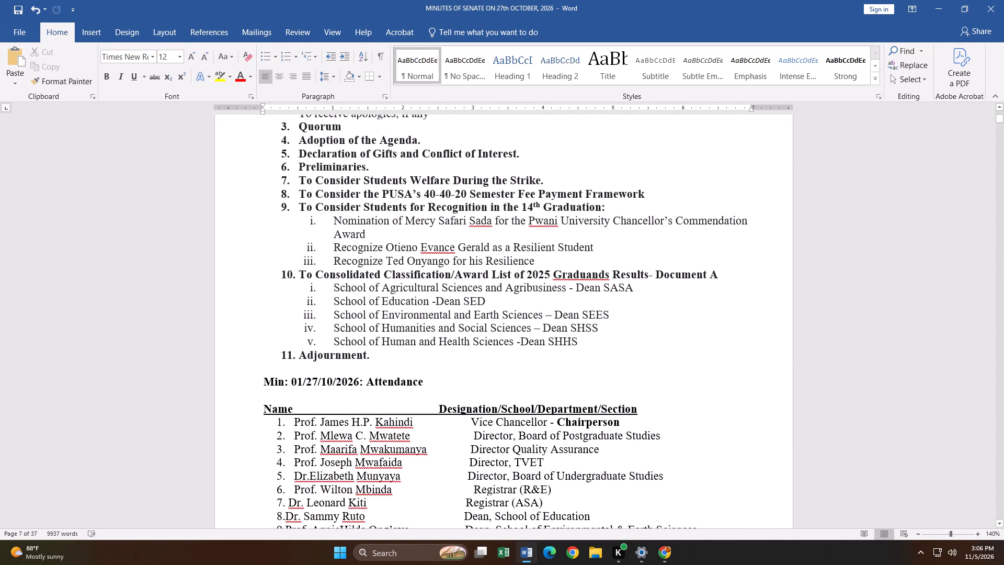
{"action": "left_click_drag", "start_coordinate": [719, 273], "coordinate": [676, 276]}
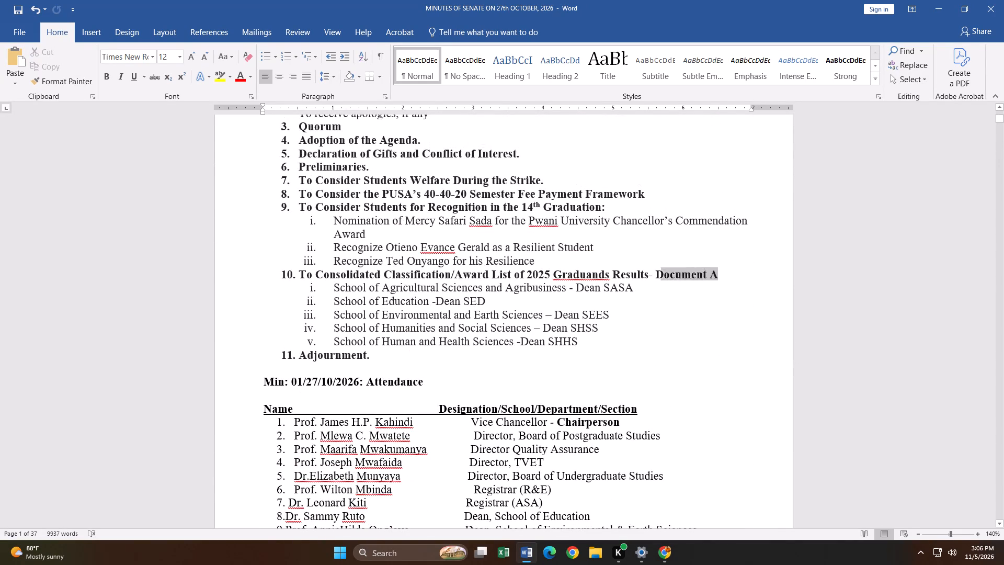
{"action": "left_click_drag", "start_coordinate": [676, 276], "coordinate": [305, 274]}
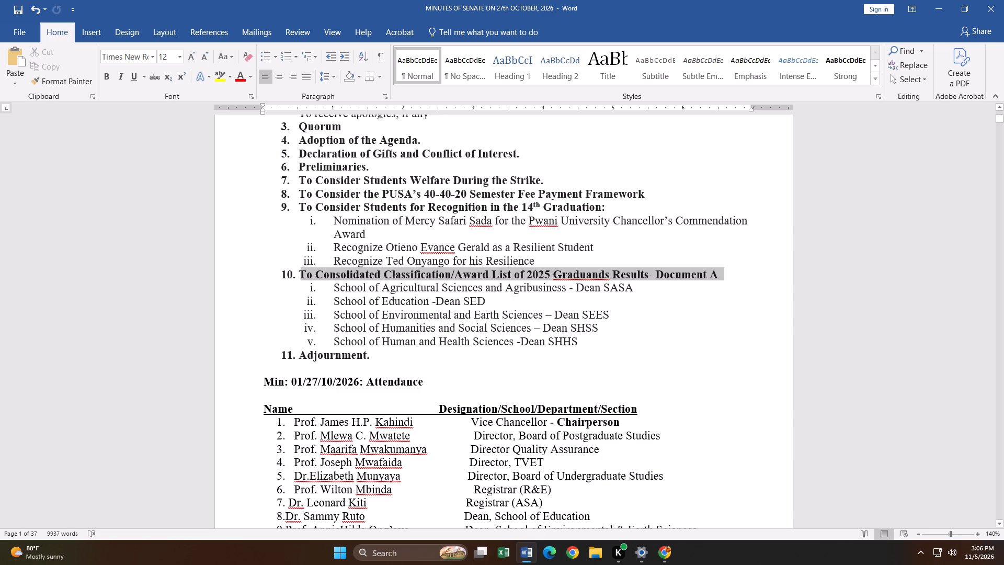
{"action": "left_click_drag", "start_coordinate": [305, 274], "coordinate": [298, 274]}
{"action": "right_click", "coordinate": [302, 274]}
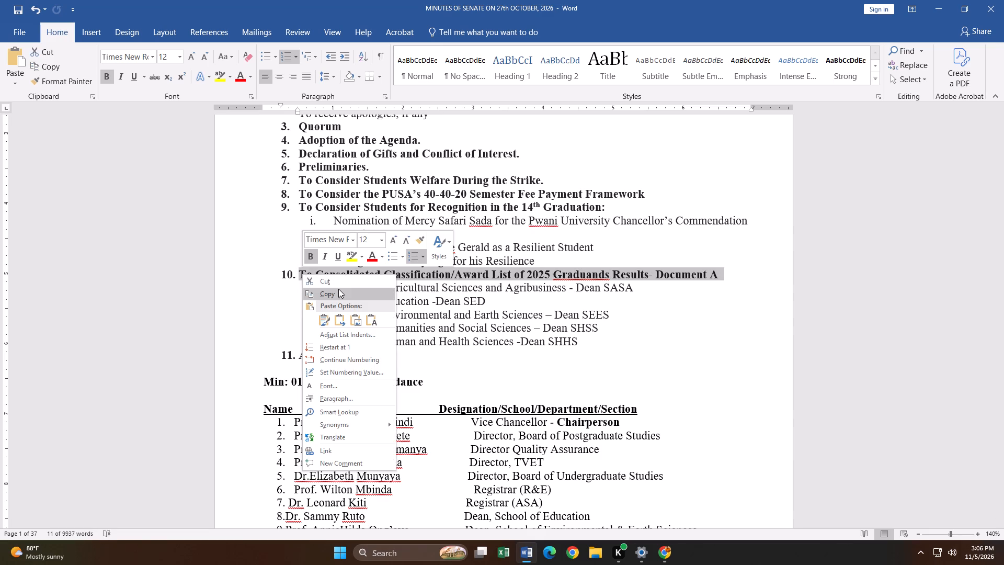
{"action": "left_click", "coordinate": [341, 293]}
Paste the copied agenda item as plain text into the blank space between the agreed sentence and the "Results- Document A" heading.
{"action": "scroll", "coordinate": [441, 381], "scroll_direction": "down", "scroll_amount": 20}
{"action": "scroll", "coordinate": [441, 381], "scroll_direction": "down", "scroll_amount": 7}
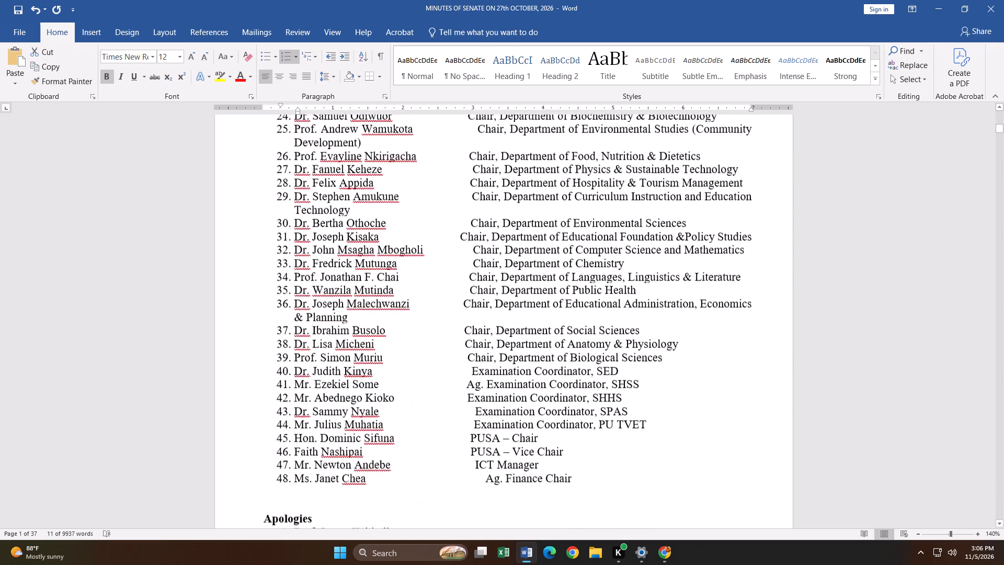
{"action": "scroll", "coordinate": [463, 393], "scroll_direction": "down", "scroll_amount": 10}
{"action": "scroll", "coordinate": [457, 411], "scroll_direction": "down", "scroll_amount": 20}
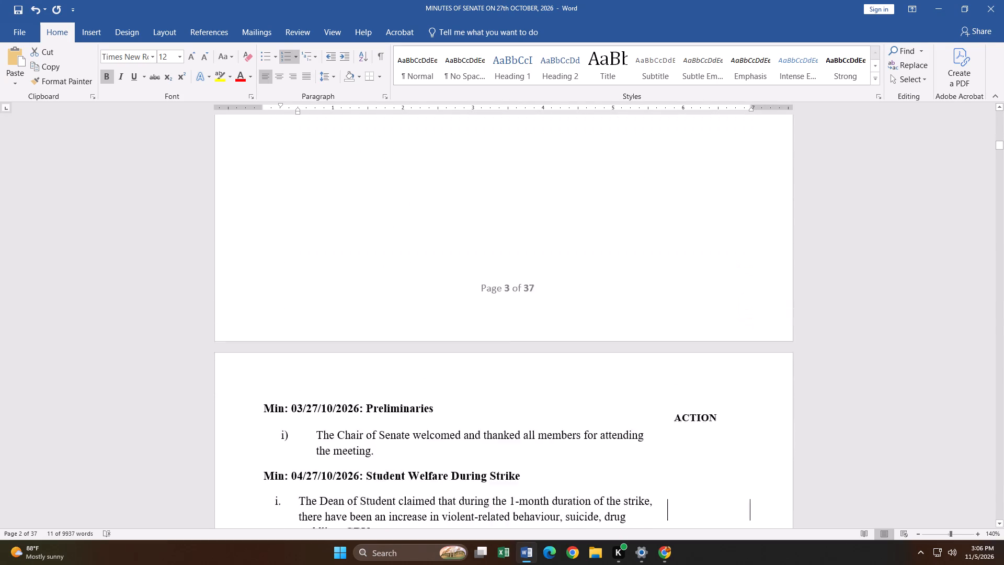
{"action": "scroll", "coordinate": [458, 429], "scroll_direction": "down", "scroll_amount": 20}
{"action": "scroll", "coordinate": [458, 429], "scroll_direction": "down", "scroll_amount": 20}
{"action": "scroll", "coordinate": [458, 429], "scroll_direction": "down", "scroll_amount": 9}
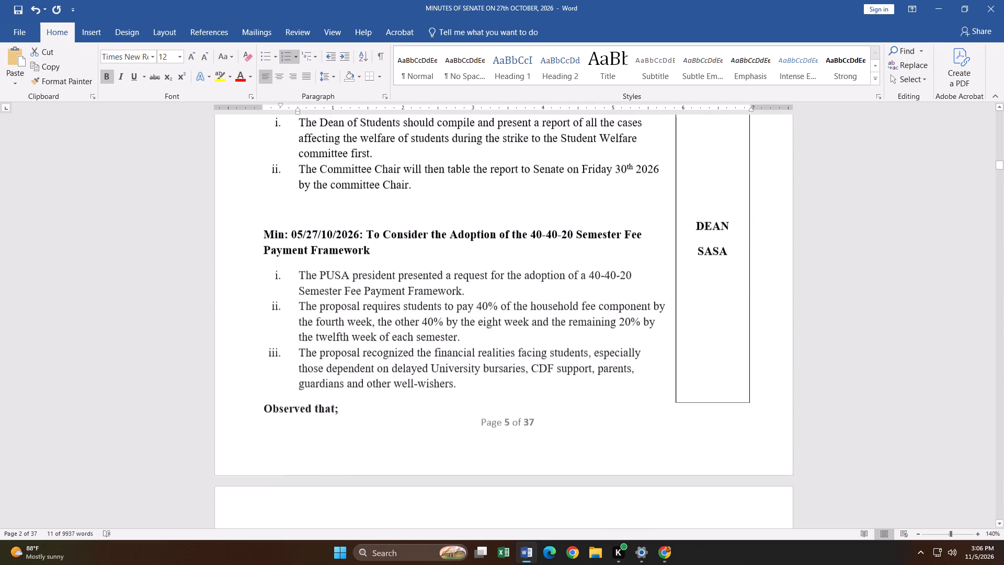
{"action": "scroll", "coordinate": [480, 416], "scroll_direction": "down", "scroll_amount": 16}
{"action": "scroll", "coordinate": [479, 414], "scroll_direction": "down", "scroll_amount": 14}
{"action": "scroll", "coordinate": [477, 415], "scroll_direction": "down", "scroll_amount": 8}
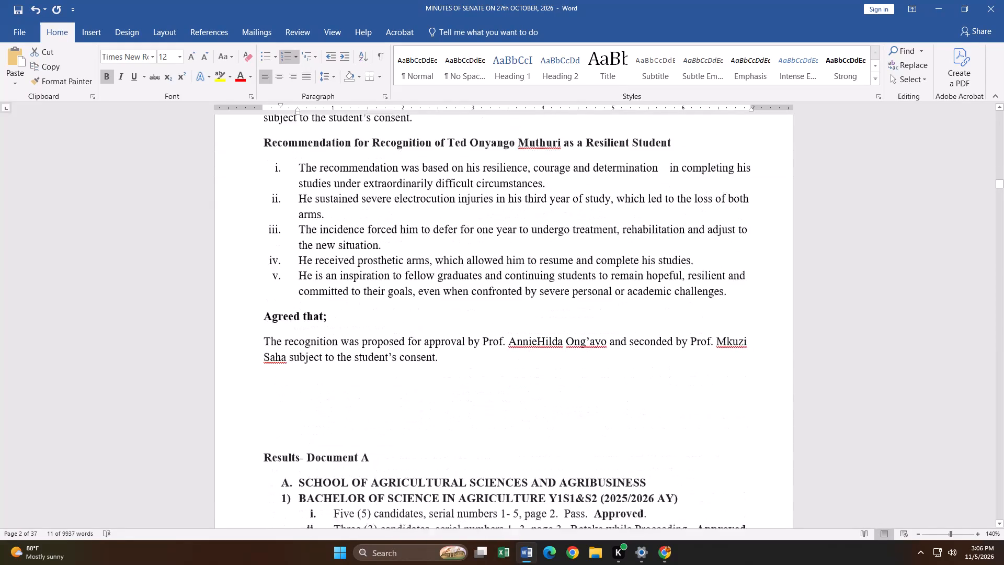
{"action": "scroll", "coordinate": [473, 415], "scroll_direction": "down", "scroll_amount": 7}
{"action": "scroll", "coordinate": [473, 414], "scroll_direction": "up", "scroll_amount": 7}
{"action": "right_click", "coordinate": [269, 365]}
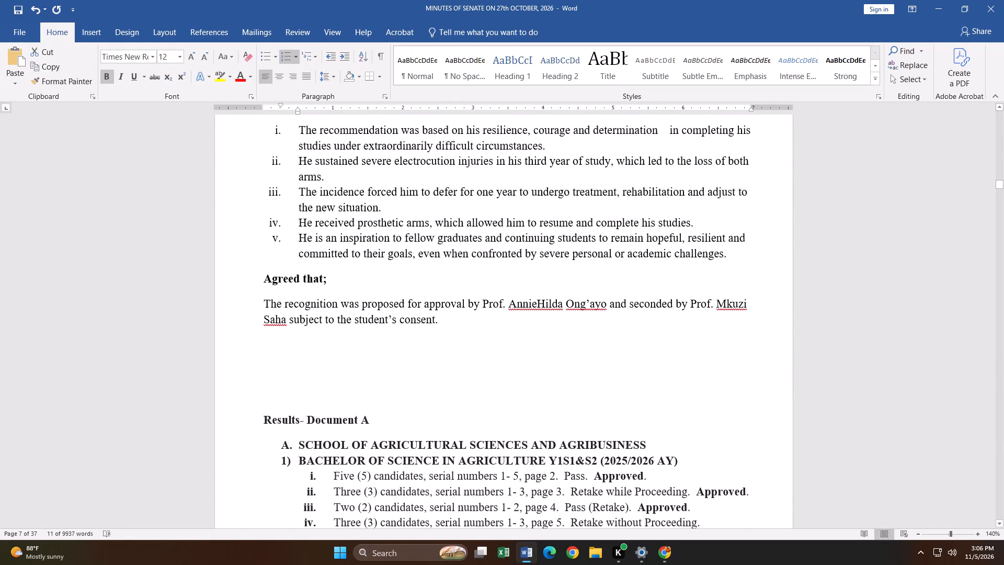
{"action": "left_click", "coordinate": [326, 408]}
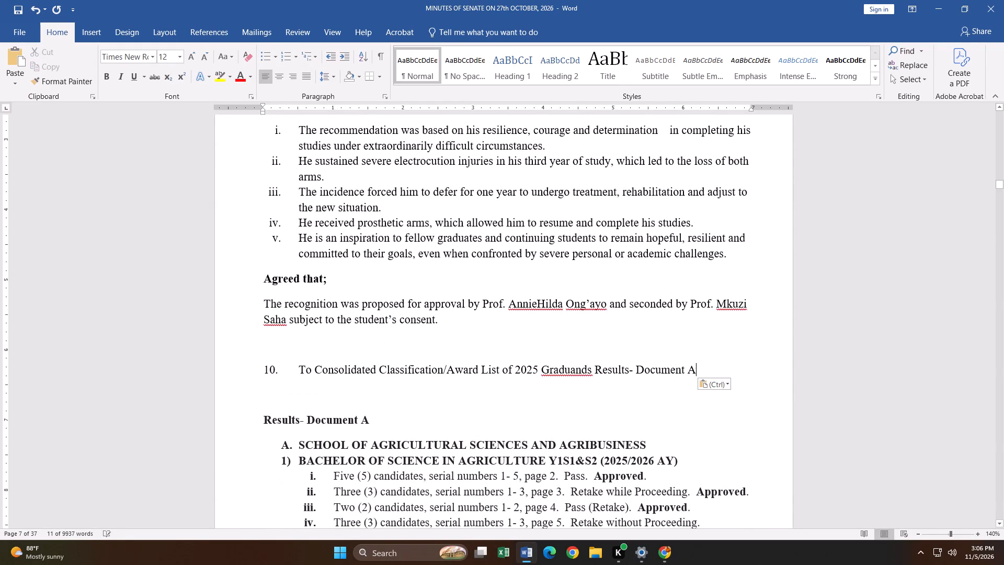
Delete the number "10." and the gap after it from the start of the pasted line.
{"action": "left_click", "coordinate": [296, 375]}
{"action": "key", "text": "BackSpace"}
{"action": "key", "text": "BackSpace"}
{"action": "key", "text": "BackSpace"}
{"action": "key", "text": "BackSpace"}
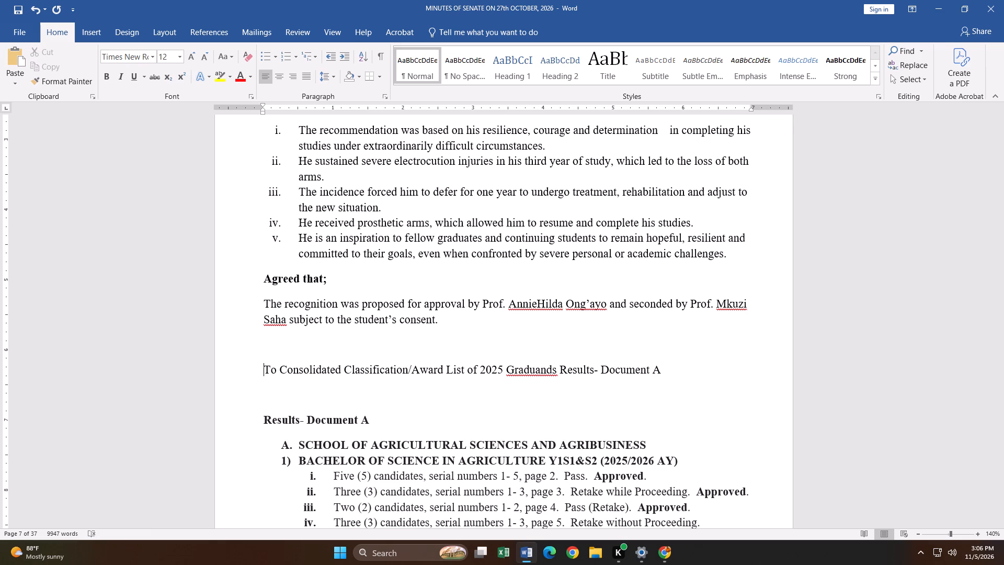
Review the earlier minute headings to check their numbering and wording for the new section heading.
{"action": "scroll", "coordinate": [513, 351], "scroll_direction": "up", "scroll_amount": 14}
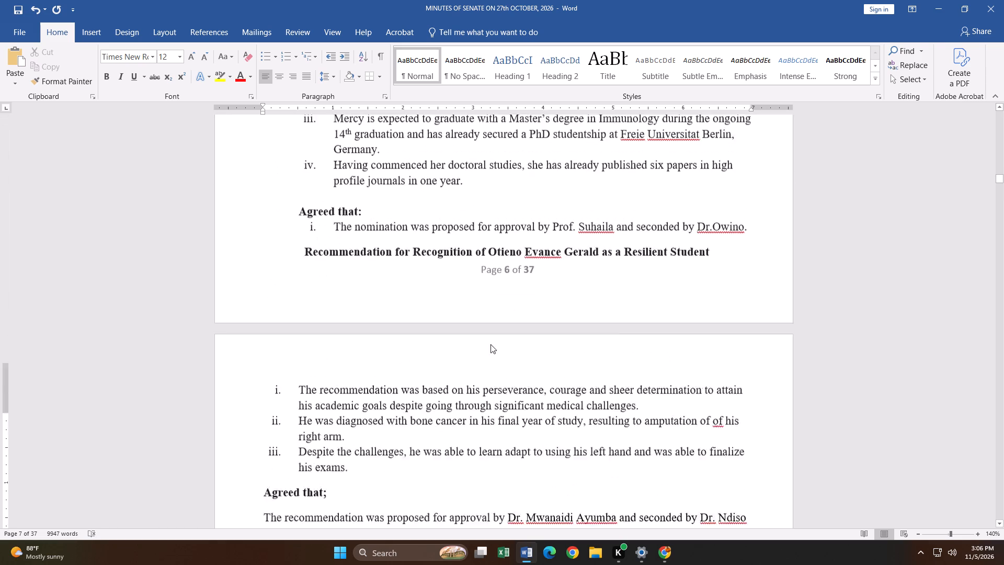
{"action": "scroll", "coordinate": [494, 343], "scroll_direction": "up", "scroll_amount": 7}
{"action": "scroll", "coordinate": [494, 343], "scroll_direction": "up", "scroll_amount": 20}
{"action": "scroll", "coordinate": [494, 343], "scroll_direction": "up", "scroll_amount": 12}
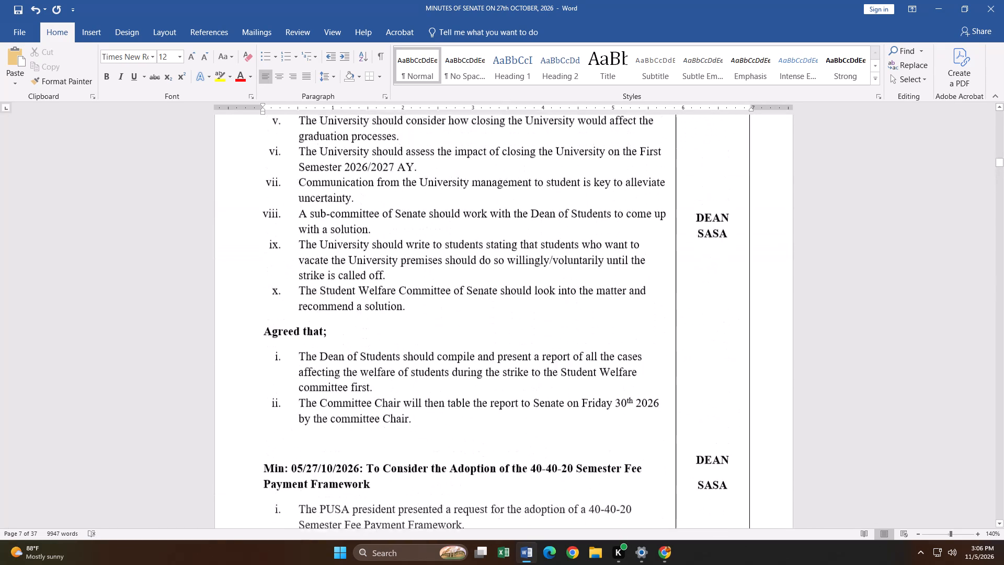
{"action": "scroll", "coordinate": [482, 337], "scroll_direction": "up", "scroll_amount": 20}
{"action": "scroll", "coordinate": [482, 337], "scroll_direction": "up", "scroll_amount": 18}
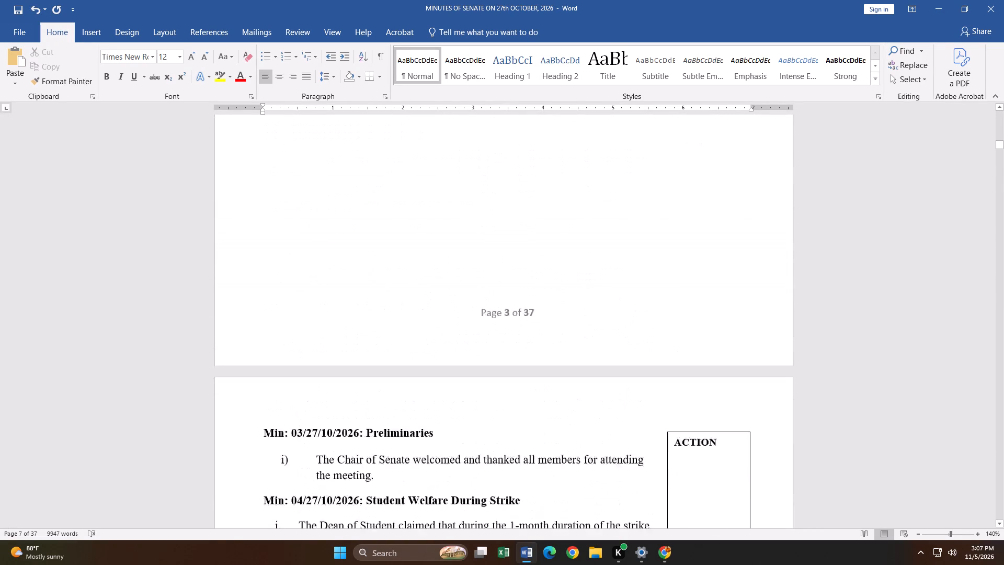
{"action": "scroll", "coordinate": [468, 335], "scroll_direction": "up", "scroll_amount": 20}
{"action": "scroll", "coordinate": [468, 335], "scroll_direction": "up", "scroll_amount": 12}
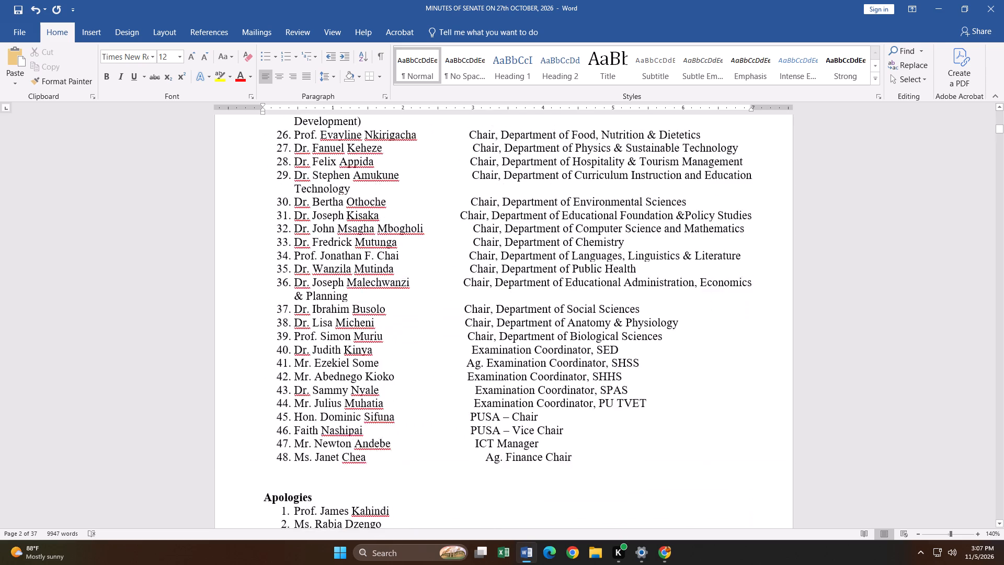
{"action": "scroll", "coordinate": [465, 330], "scroll_direction": "up", "scroll_amount": 10}
{"action": "scroll", "coordinate": [466, 331], "scroll_direction": "down", "scroll_amount": 20}
{"action": "scroll", "coordinate": [466, 331], "scroll_direction": "down", "scroll_amount": 10}
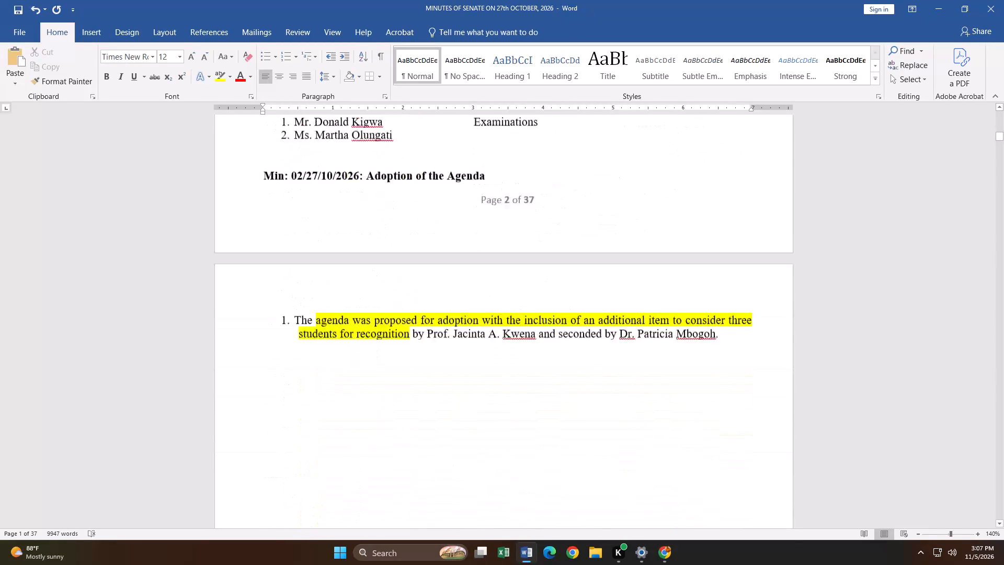
{"action": "scroll", "coordinate": [416, 372], "scroll_direction": "down", "scroll_amount": 20}
{"action": "scroll", "coordinate": [416, 372], "scroll_direction": "down", "scroll_amount": 20}
{"action": "scroll", "coordinate": [416, 372], "scroll_direction": "down", "scroll_amount": 14}
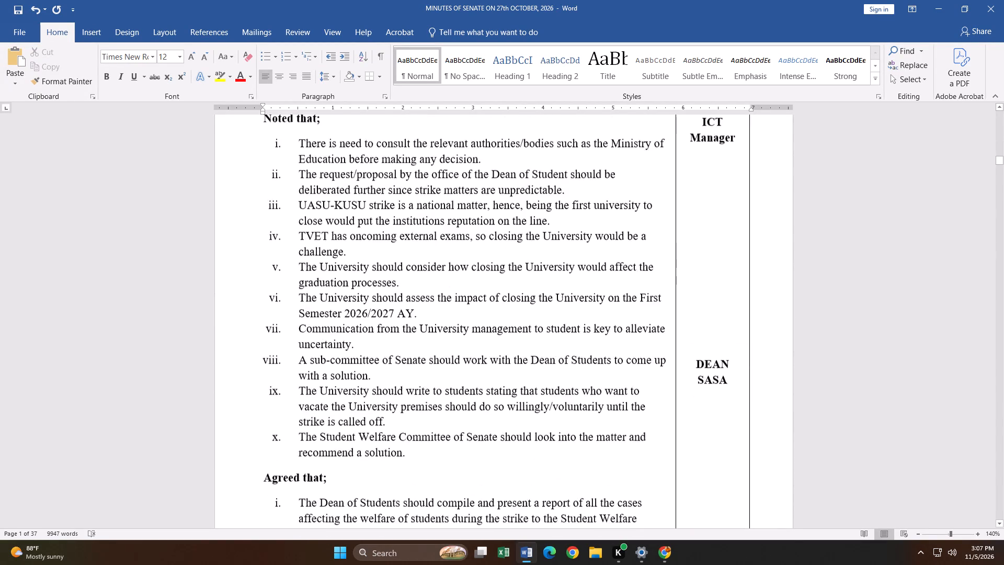
{"action": "scroll", "coordinate": [419, 397], "scroll_direction": "down", "scroll_amount": 20}
{"action": "scroll", "coordinate": [419, 397], "scroll_direction": "down", "scroll_amount": 19}
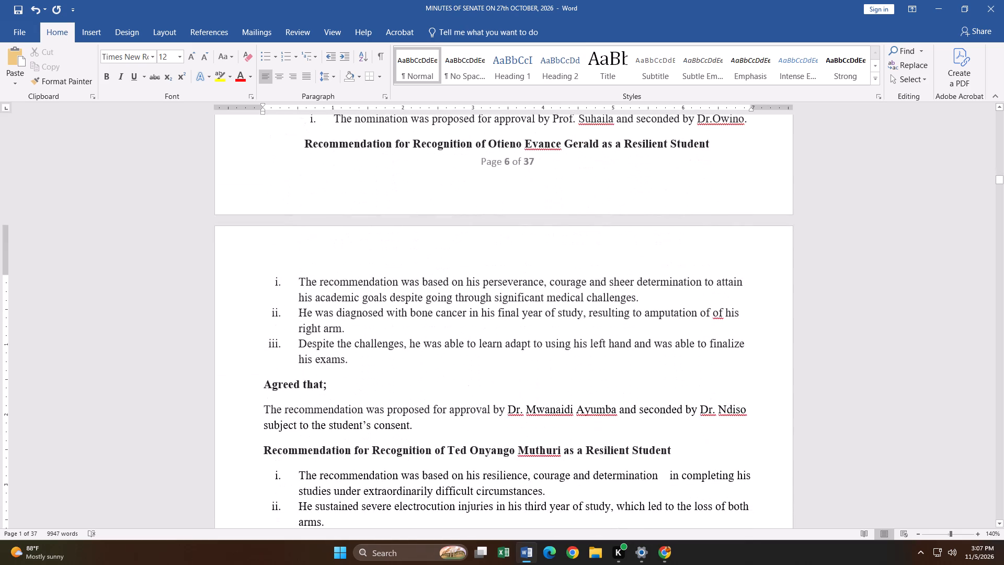
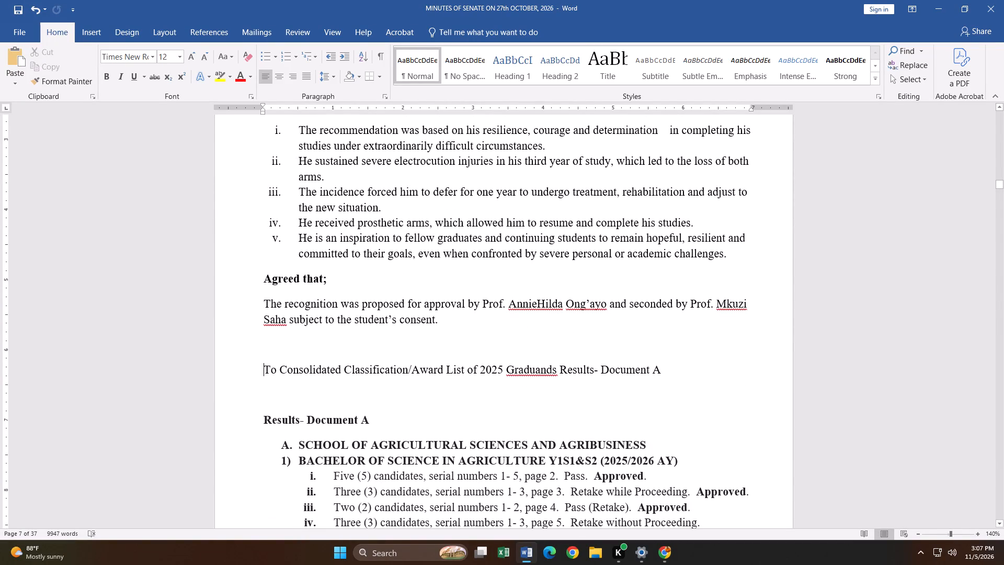
Delete "- Document A" from the end of the pasted consolidated graduands results line.
{"action": "left_click_drag", "start_coordinate": [666, 369], "coordinate": [596, 371]}
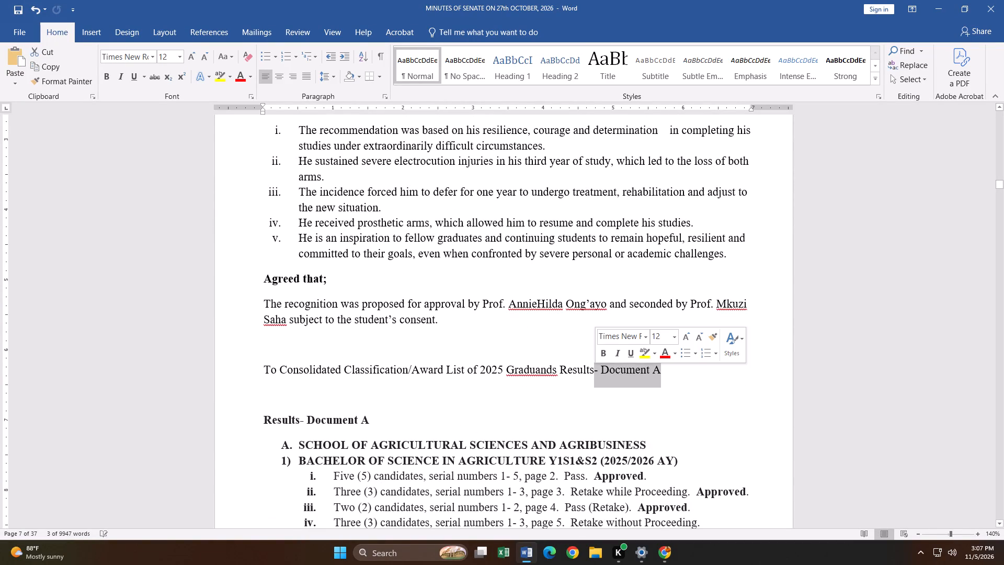
{"action": "key", "text": "BackSpace"}
Make the line "To Consolidated Classification/Award List of 2025 Graduands Results" bold.
{"action": "left_click_drag", "start_coordinate": [597, 376], "coordinate": [262, 375]}
{"action": "left_click", "coordinate": [273, 358]}
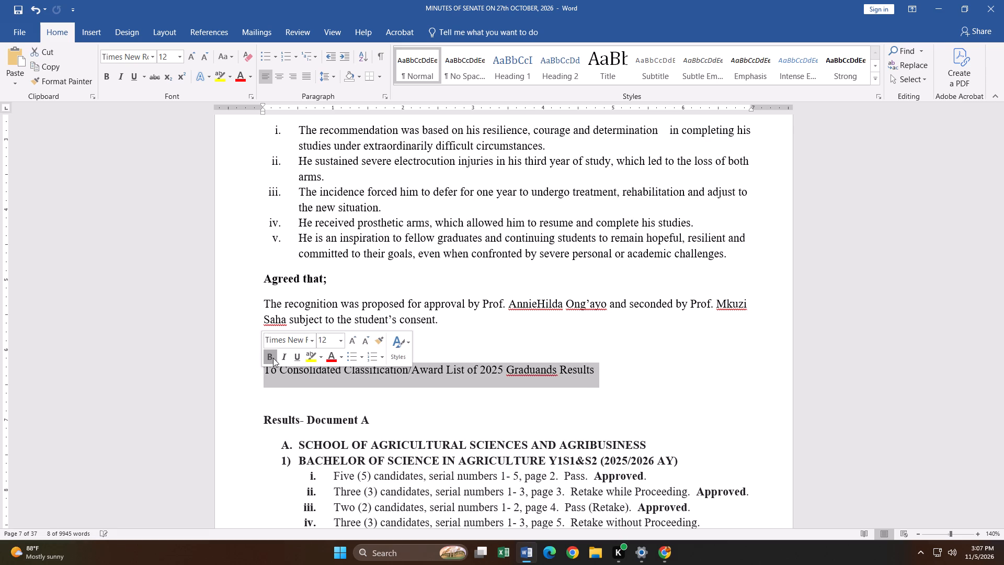
{"action": "left_click", "coordinate": [398, 382]}
Copy the reference "Min: 06/27/10/2026:" from the student recognition heading and paste it as plain text before the consolidated results heading.
{"action": "scroll", "coordinate": [398, 385], "scroll_direction": "up", "scroll_amount": 17}
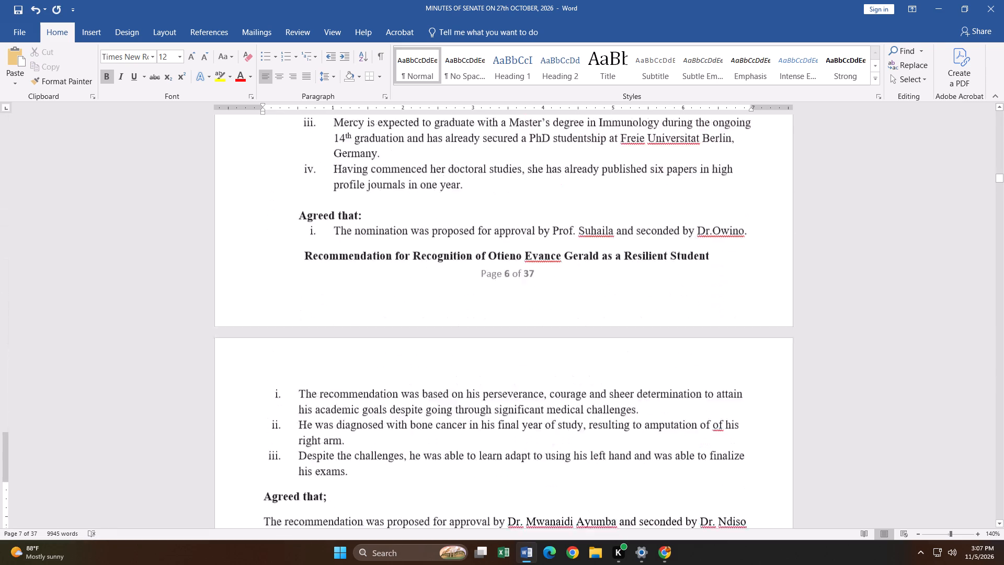
{"action": "scroll", "coordinate": [391, 377], "scroll_direction": "up", "scroll_amount": 5}
{"action": "left_click_drag", "start_coordinate": [366, 231], "coordinate": [366, 230]}
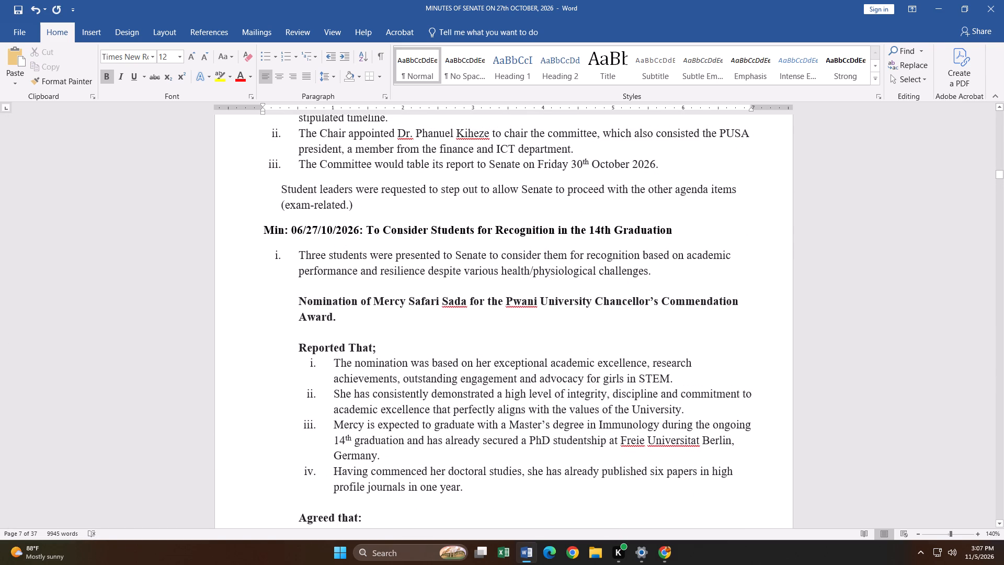
{"action": "left_click_drag", "start_coordinate": [366, 230], "coordinate": [252, 227]}
{"action": "right_click", "coordinate": [276, 230]}
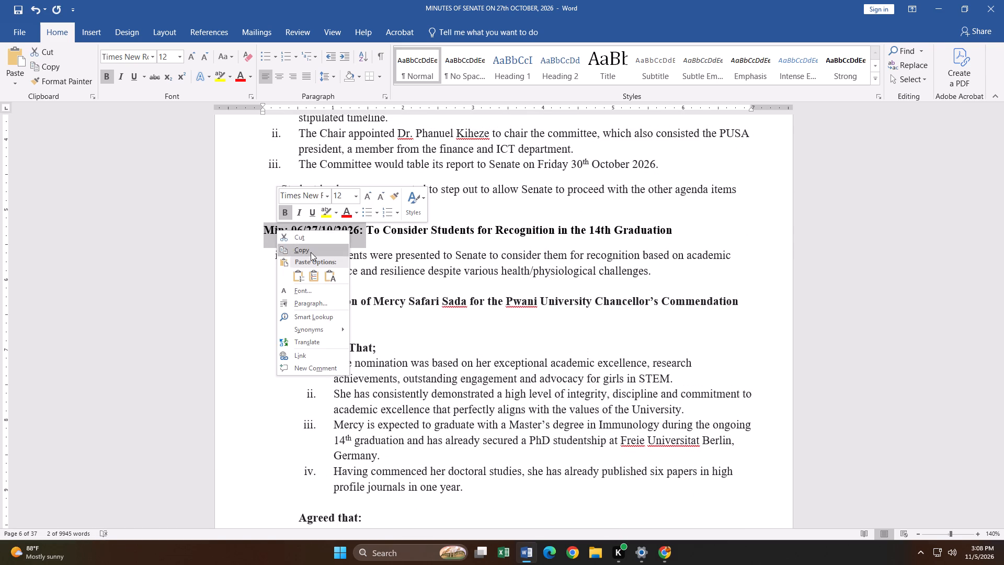
{"action": "left_click", "coordinate": [311, 252]}
{"action": "scroll", "coordinate": [347, 330], "scroll_direction": "down", "scroll_amount": 18}
{"action": "scroll", "coordinate": [344, 340], "scroll_direction": "down", "scroll_amount": 6}
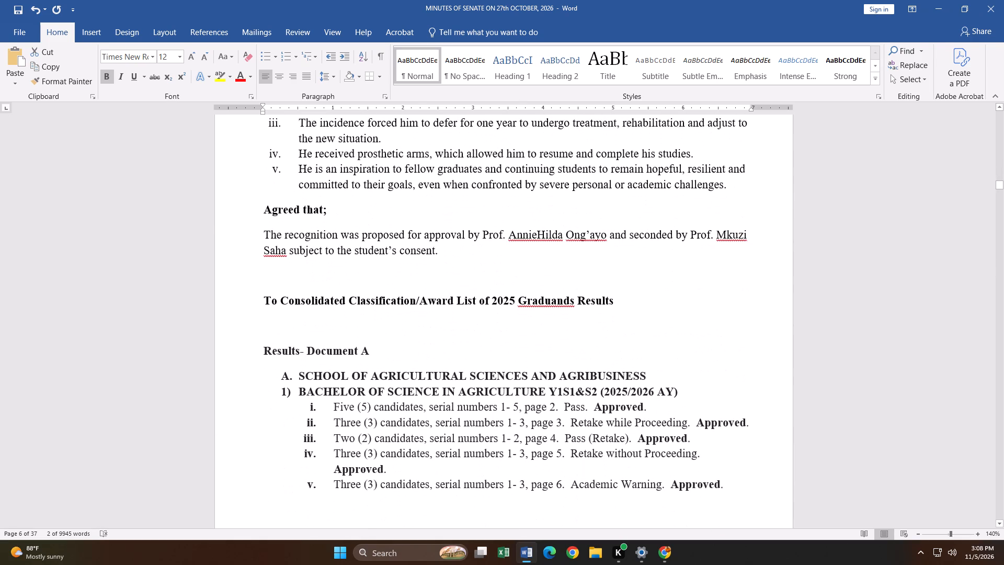
{"action": "left_click", "coordinate": [267, 300]}
{"action": "right_click", "coordinate": [267, 300]}
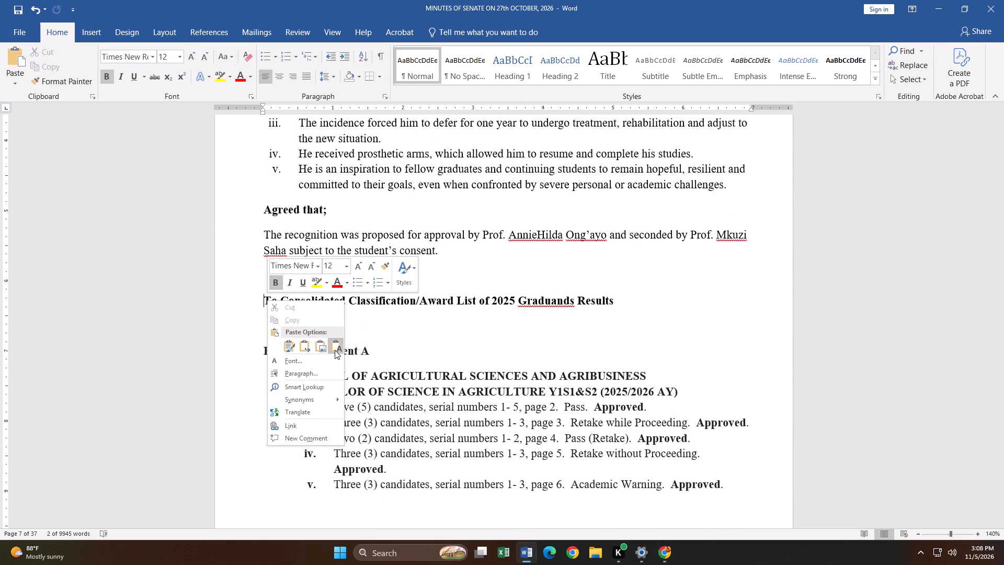
{"action": "left_click", "coordinate": [335, 350]}
Change the minute number in the consolidated results heading to 07.
{"action": "left_click", "coordinate": [301, 297]}
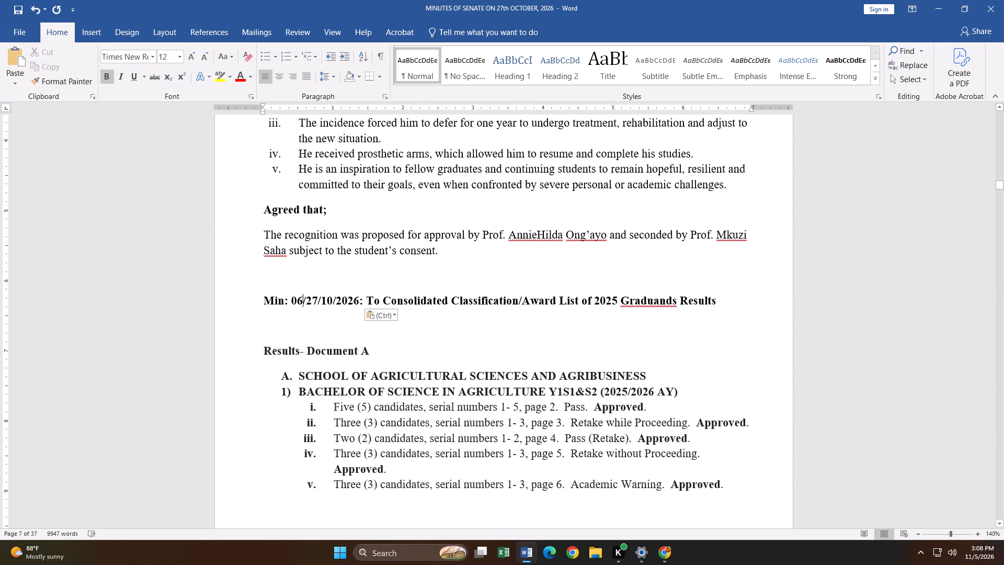
{"action": "key", "text": "BackSpace"}
{"action": "key", "text": "7"}
Add an empty line directly below the Min: 07/27/10/2026 heading.
{"action": "left_click", "coordinate": [666, 325]}
{"action": "left_click", "coordinate": [714, 303]}
{"action": "key", "text": "Return"}
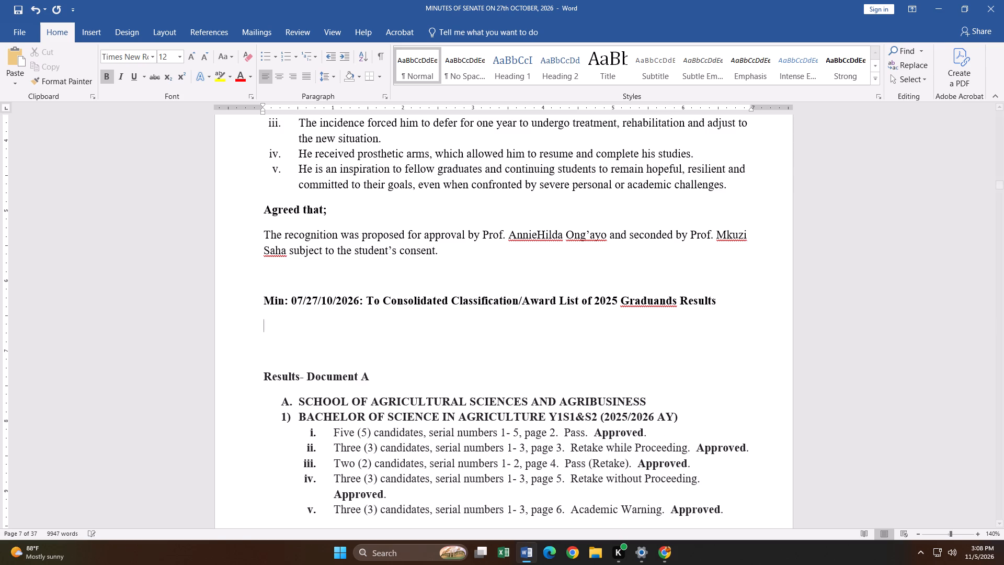
Change the start of entry i under Bachelor of Science in Agriculture Y1S1&S2 to "One (1) candidate".
{"action": "scroll", "coordinate": [473, 349], "scroll_direction": "down", "scroll_amount": 3}
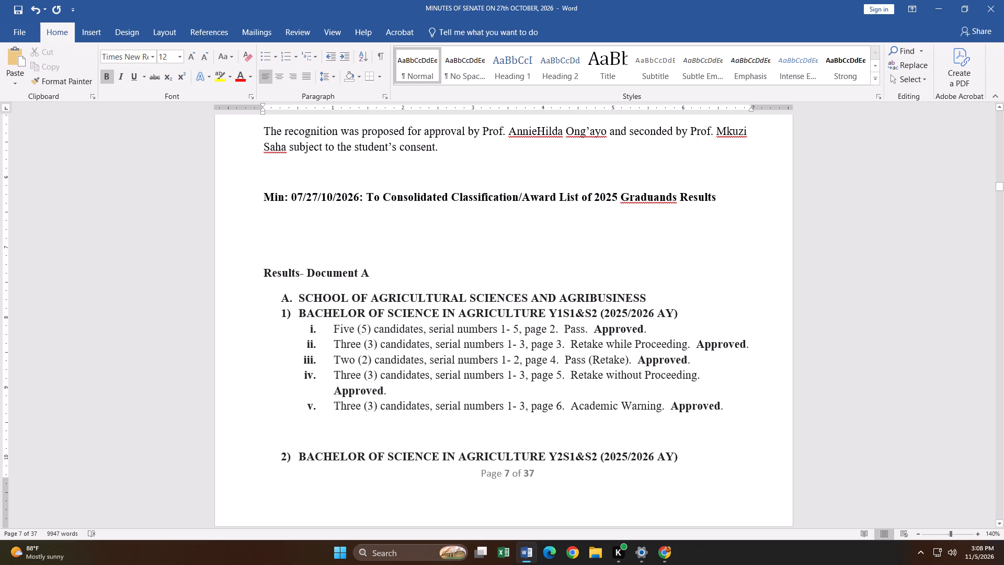
{"action": "left_click", "coordinate": [367, 326]}
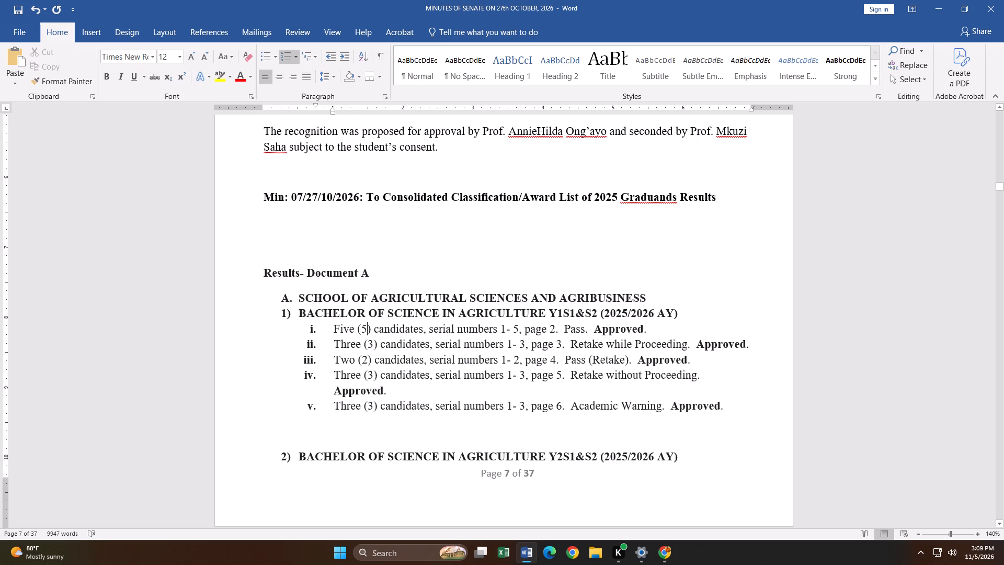
{"action": "left_click", "coordinate": [355, 326]}
{"action": "key", "text": "BackSpace"}
{"action": "key", "text": "BackSpace"}
{"action": "key", "text": "BackSpace"}
{"action": "key", "text": "BackSpace"}
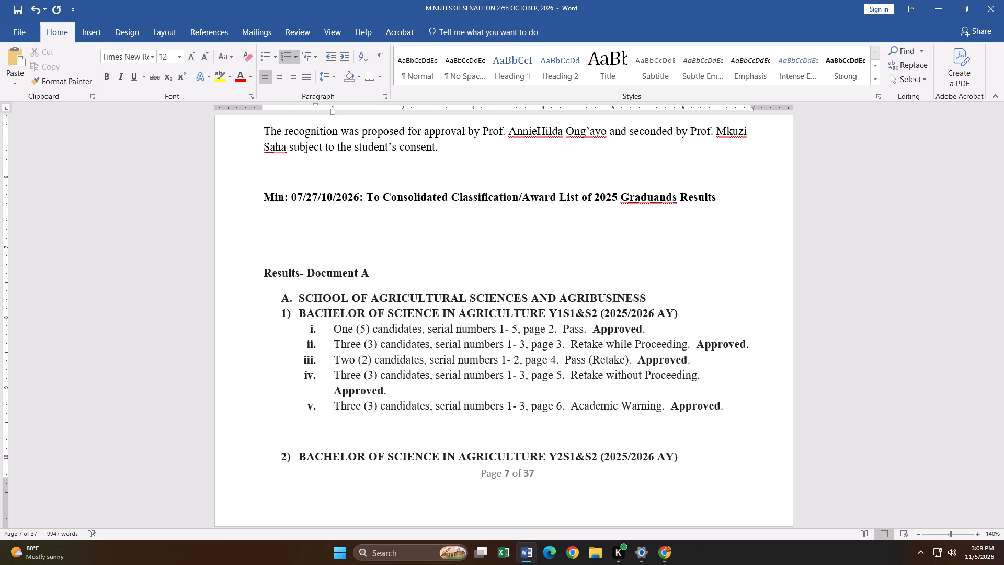
{"action": "left_click", "coordinate": [363, 330]}
{"action": "key", "text": "BackSpace"}
{"action": "key", "text": "1"}
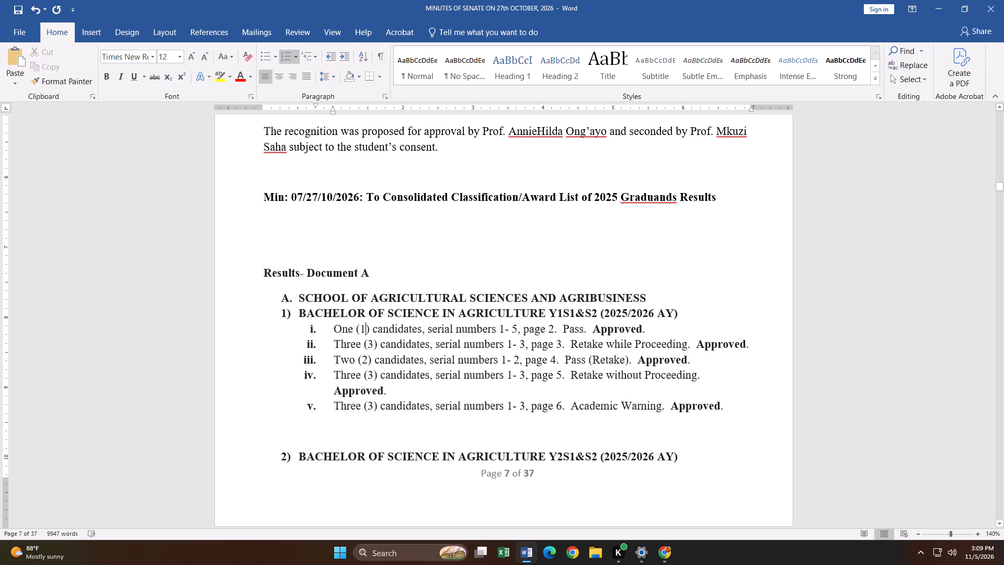
{"action": "left_click", "coordinate": [419, 332]}
{"action": "left_click", "coordinate": [423, 332]}
{"action": "key", "text": "BackSpace"}
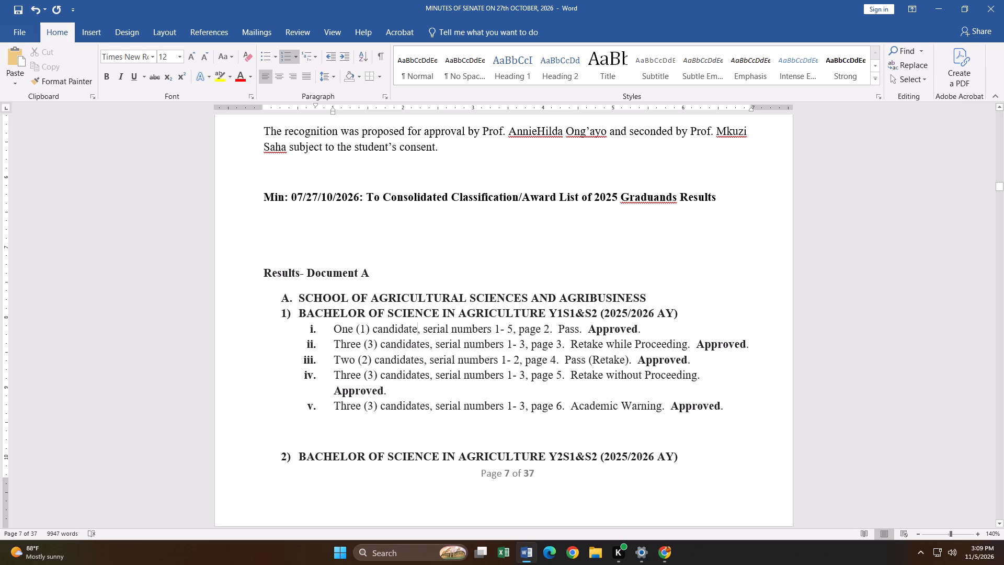
Reduce the serial number range in entry i of Agriculture Y1S1&S2 to just 1.
{"action": "left_click", "coordinate": [511, 329]}
{"action": "key", "text": "BackSpace"}
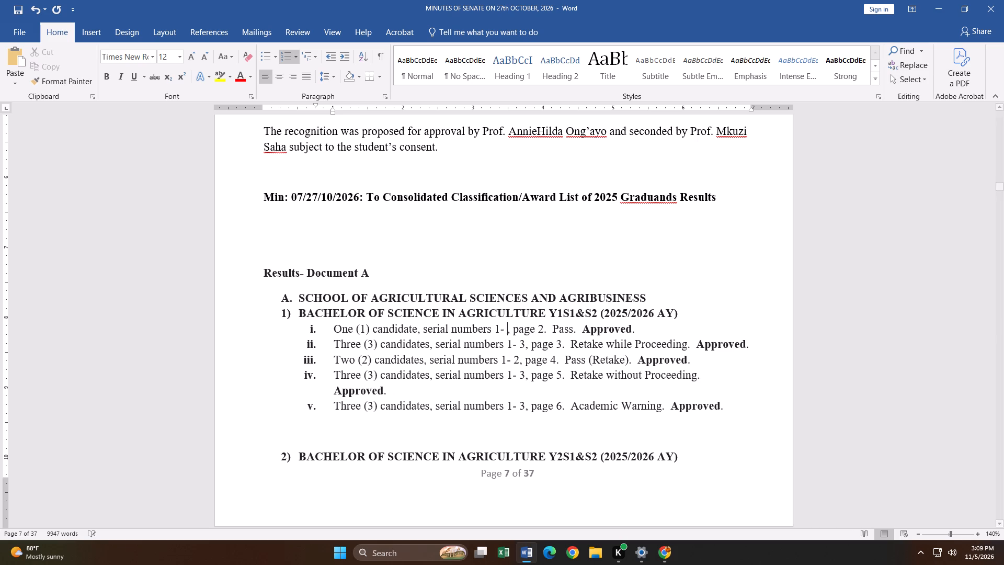
{"action": "key", "text": "BackSpace"}
{"action": "key", "text": "BackSpace"}
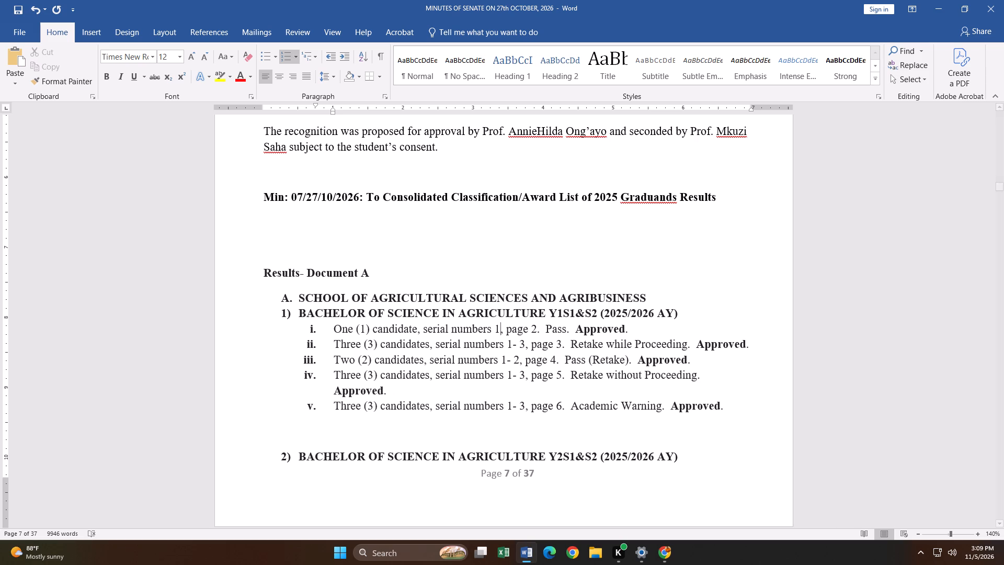
Delete the word "Pass." and one extra space before "Approved" in entry i of Agriculture Y1S1&S2.
{"action": "left_click", "coordinate": [538, 331]}
{"action": "left_click", "coordinate": [570, 329]}
{"action": "key", "text": "BackSpace"}
{"action": "key", "text": "BackSpace"}
{"action": "key", "text": "BackSpace"}
{"action": "key", "text": "BackSpace"}
{"action": "key", "text": "BackSpace"}
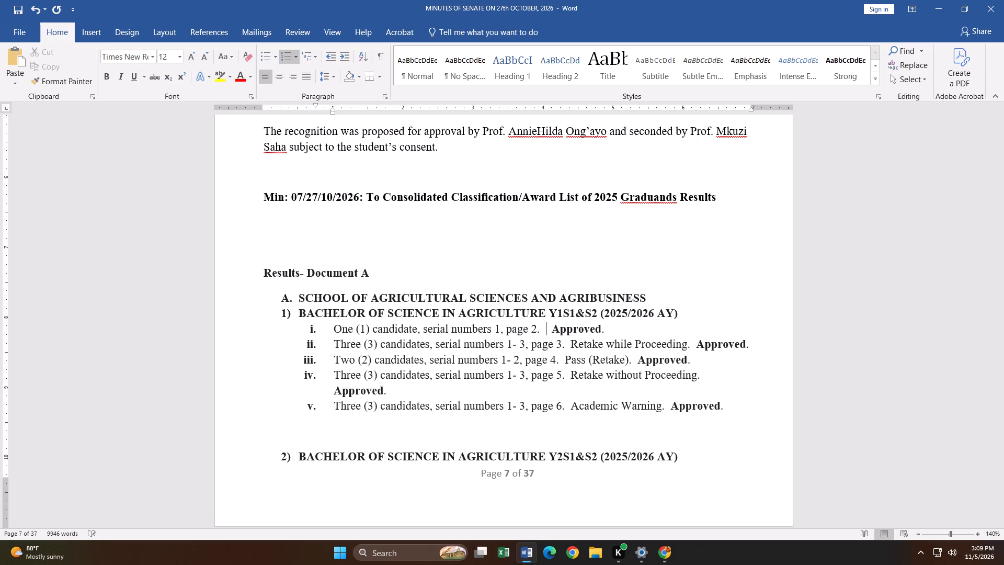
{"action": "key", "text": "BackSpace"}
Review the candidate result entries and agreed points in the following programme sections, from Agriculture through Bachelor of Arts in Economics.
{"action": "scroll", "coordinate": [575, 353], "scroll_direction": "down", "scroll_amount": 18}
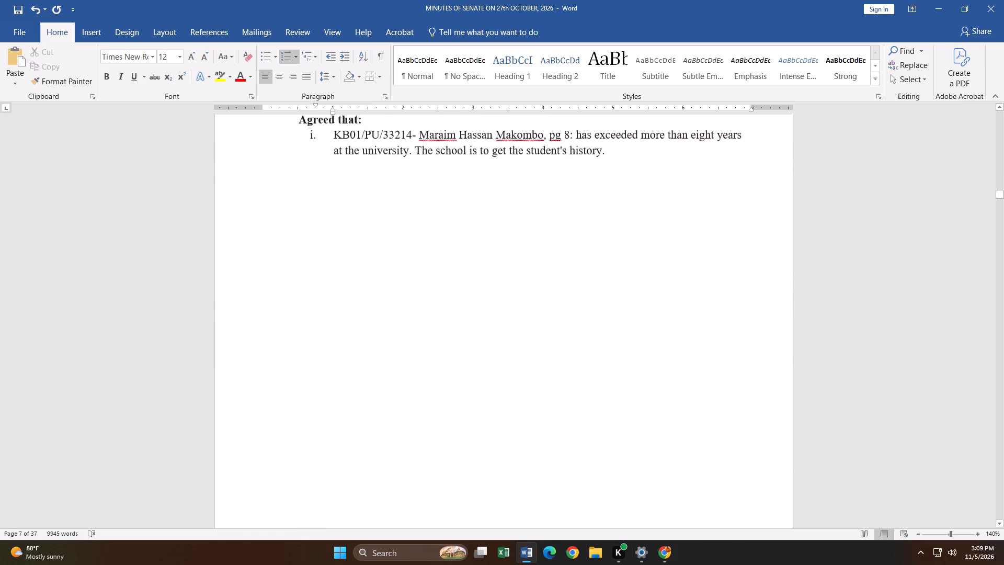
{"action": "scroll", "coordinate": [566, 349], "scroll_direction": "down", "scroll_amount": 17}
{"action": "scroll", "coordinate": [565, 412], "scroll_direction": "down", "scroll_amount": 11}
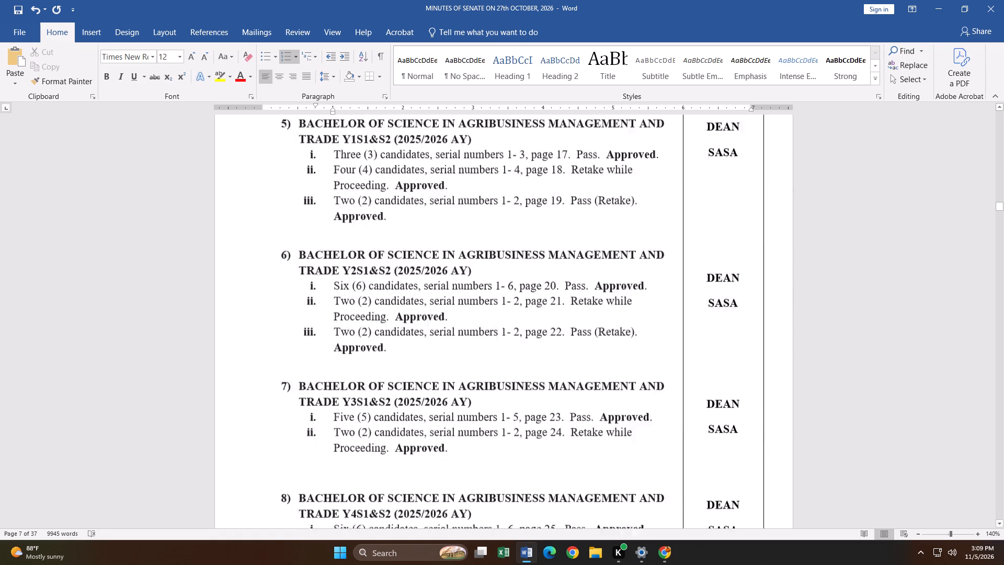
{"action": "scroll", "coordinate": [566, 411], "scroll_direction": "down", "scroll_amount": 20}
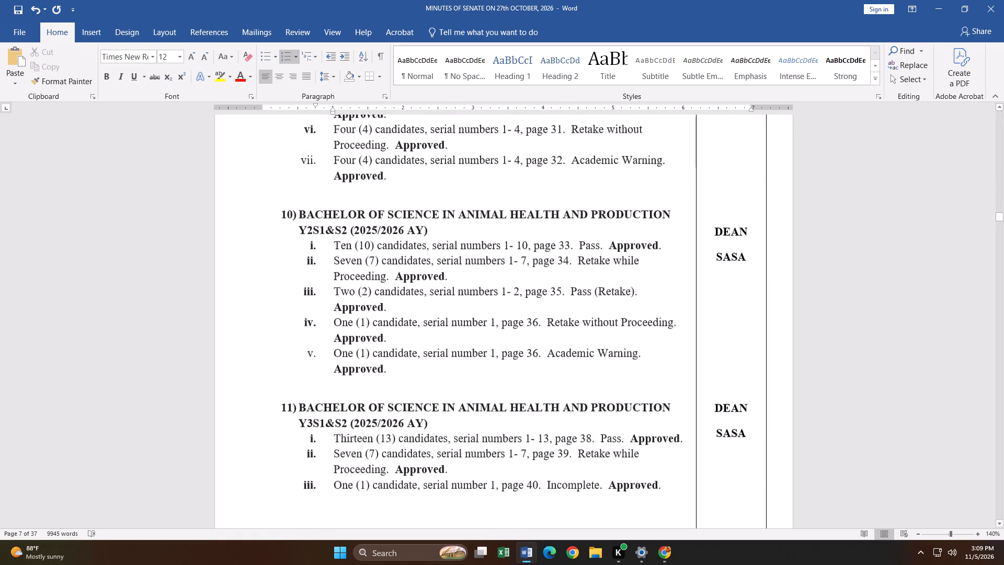
{"action": "scroll", "coordinate": [567, 411], "scroll_direction": "down", "scroll_amount": 17}
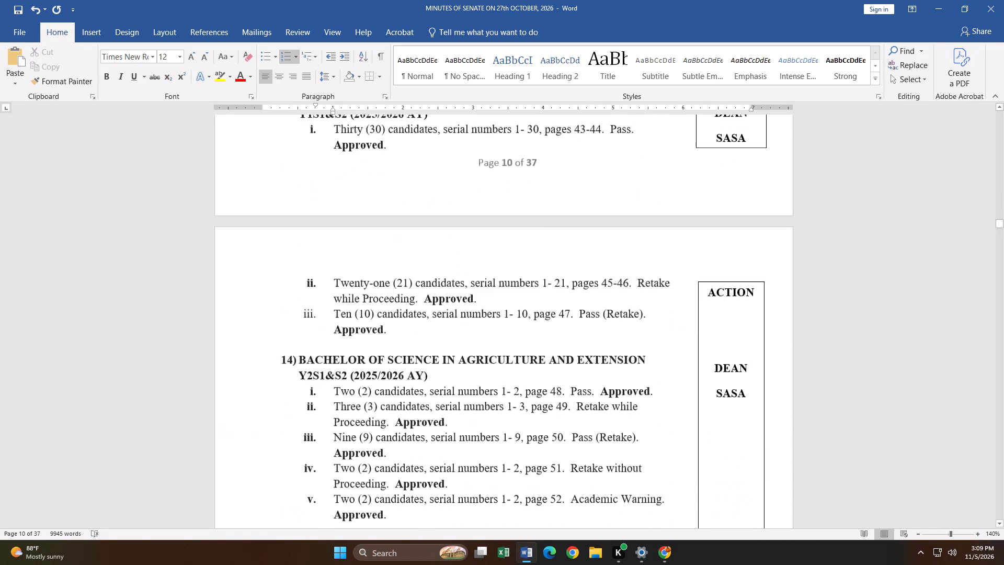
{"action": "scroll", "coordinate": [567, 411], "scroll_direction": "down", "scroll_amount": 18}
{"action": "scroll", "coordinate": [567, 411], "scroll_direction": "down", "scroll_amount": 4}
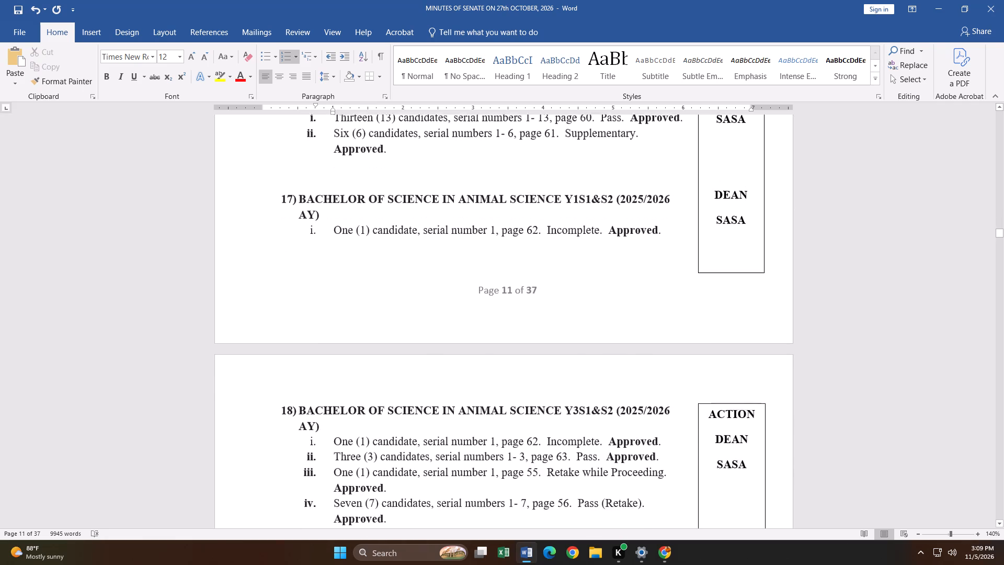
{"action": "scroll", "coordinate": [567, 411], "scroll_direction": "down", "scroll_amount": 12}
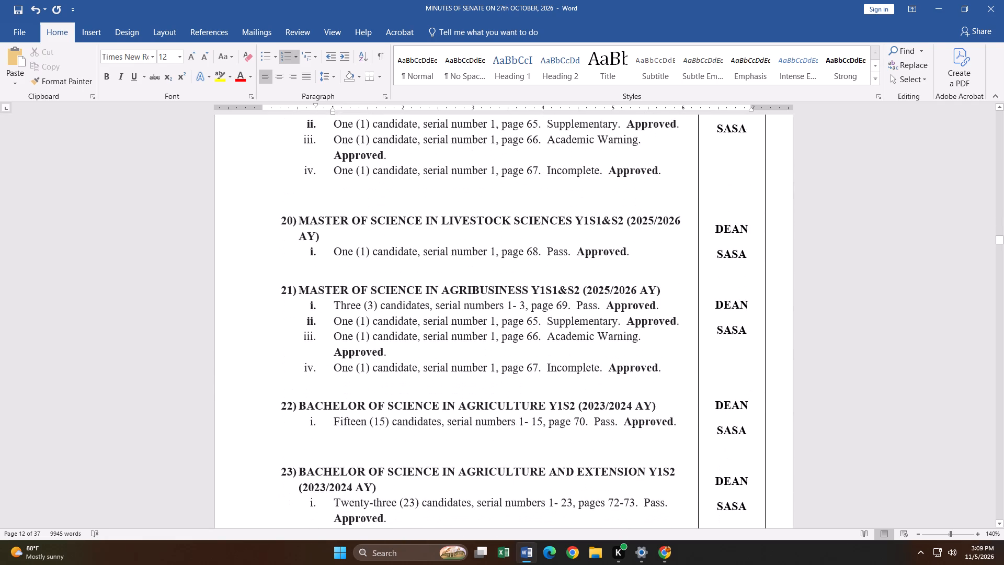
{"action": "scroll", "coordinate": [567, 411], "scroll_direction": "down", "scroll_amount": 7}
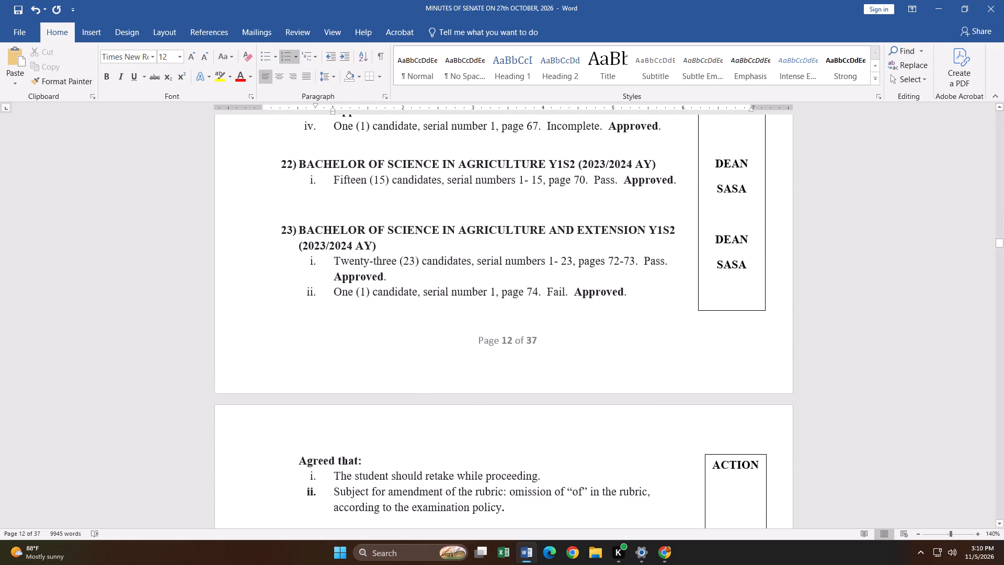
{"action": "scroll", "coordinate": [567, 411], "scroll_direction": "down", "scroll_amount": 6}
{"action": "scroll", "coordinate": [567, 411], "scroll_direction": "up", "scroll_amount": 5}
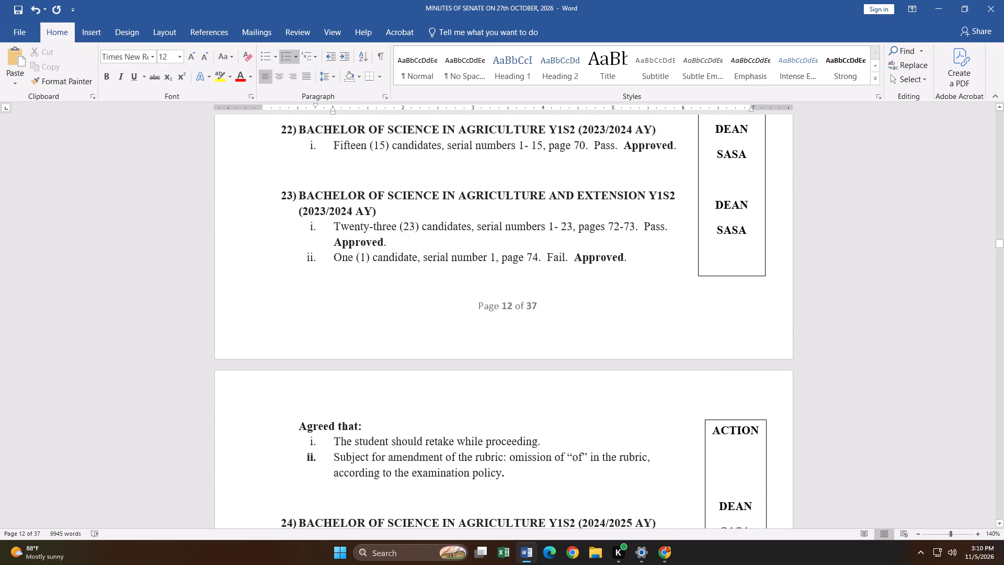
{"action": "scroll", "coordinate": [568, 411], "scroll_direction": "up", "scroll_amount": 1}
{"action": "scroll", "coordinate": [568, 411], "scroll_direction": "down", "scroll_amount": 9}
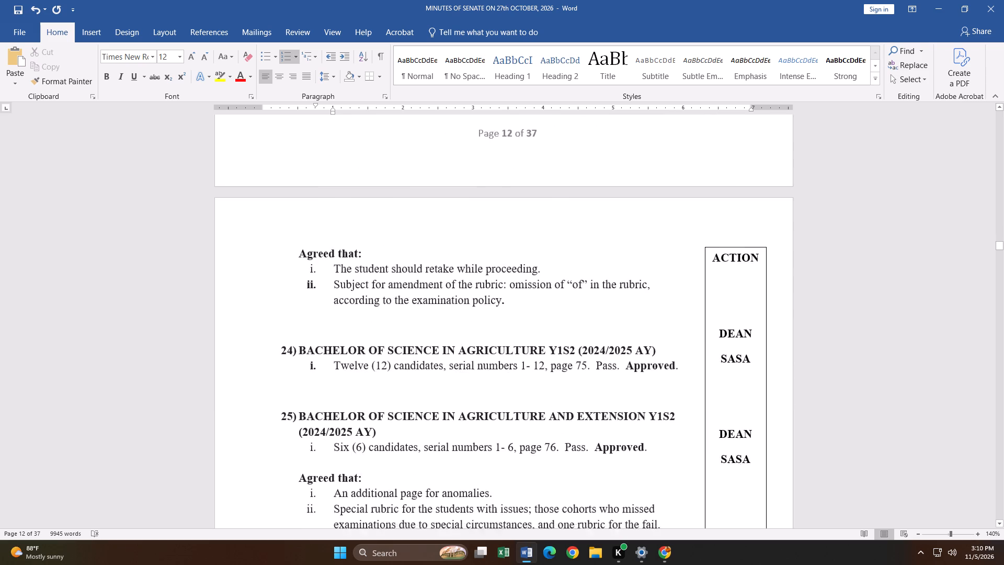
{"action": "scroll", "coordinate": [569, 411], "scroll_direction": "down", "scroll_amount": 14}
{"action": "scroll", "coordinate": [572, 412], "scroll_direction": "down", "scroll_amount": 7}
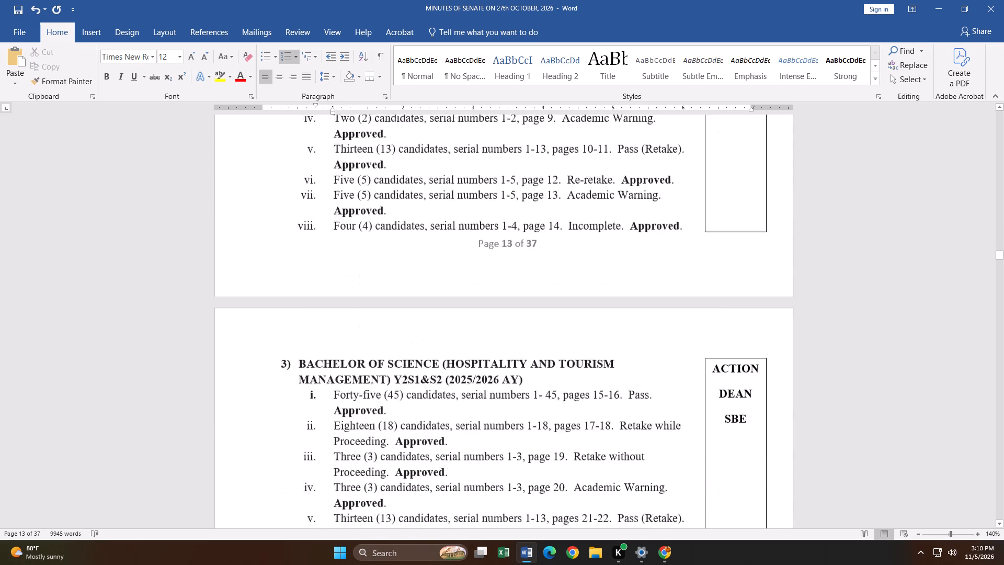
{"action": "scroll", "coordinate": [572, 413], "scroll_direction": "down", "scroll_amount": 18}
{"action": "scroll", "coordinate": [574, 413], "scroll_direction": "down", "scroll_amount": 6}
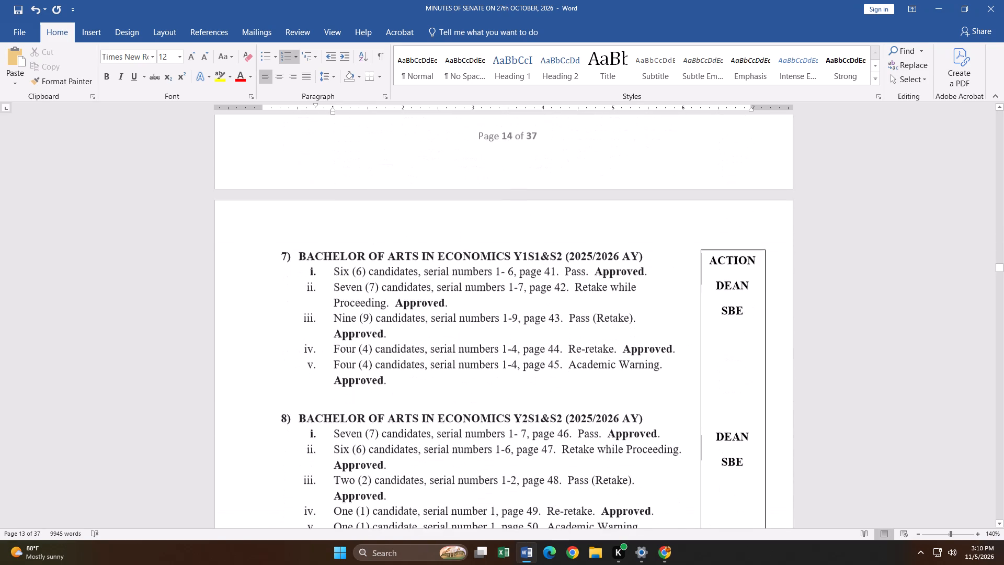
Review the results entries from Bachelor of Arts in Economics through Bachelor of Commerce, including the notes and agreed points closing that school's section.
{"action": "scroll", "coordinate": [574, 413], "scroll_direction": "down", "scroll_amount": 18}
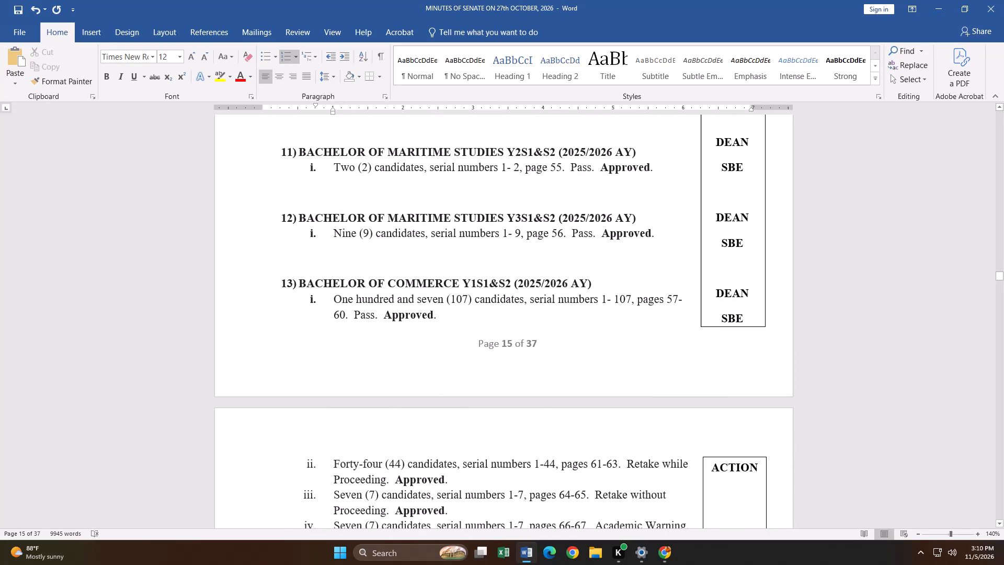
{"action": "scroll", "coordinate": [574, 413], "scroll_direction": "down", "scroll_amount": 11}
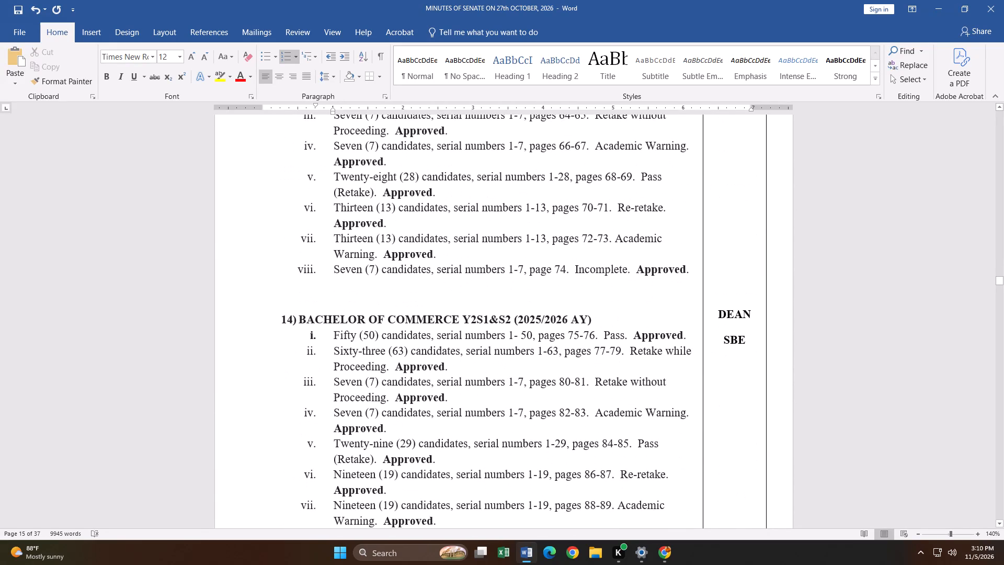
{"action": "scroll", "coordinate": [574, 413], "scroll_direction": "down", "scroll_amount": 15}
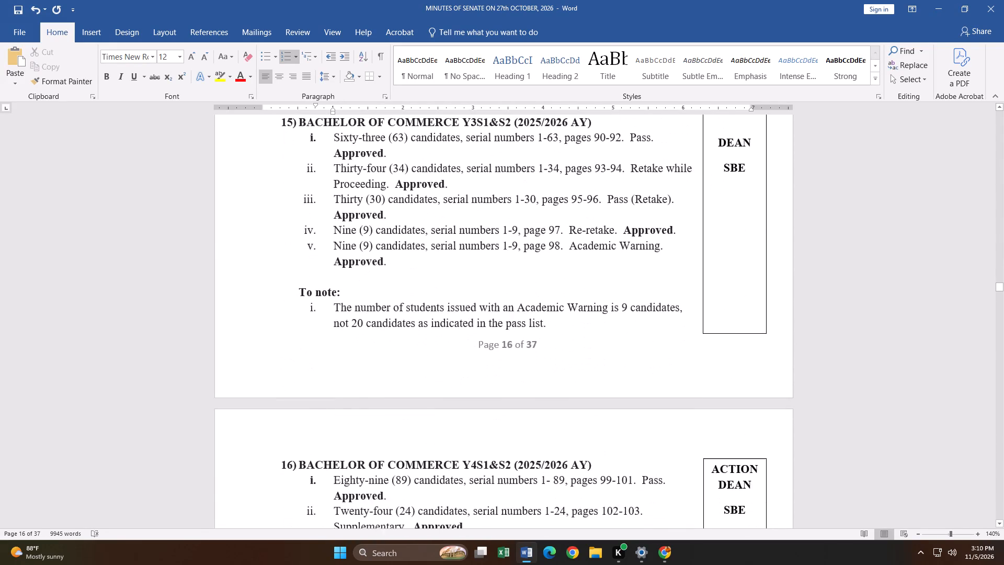
{"action": "scroll", "coordinate": [574, 413], "scroll_direction": "down", "scroll_amount": 15}
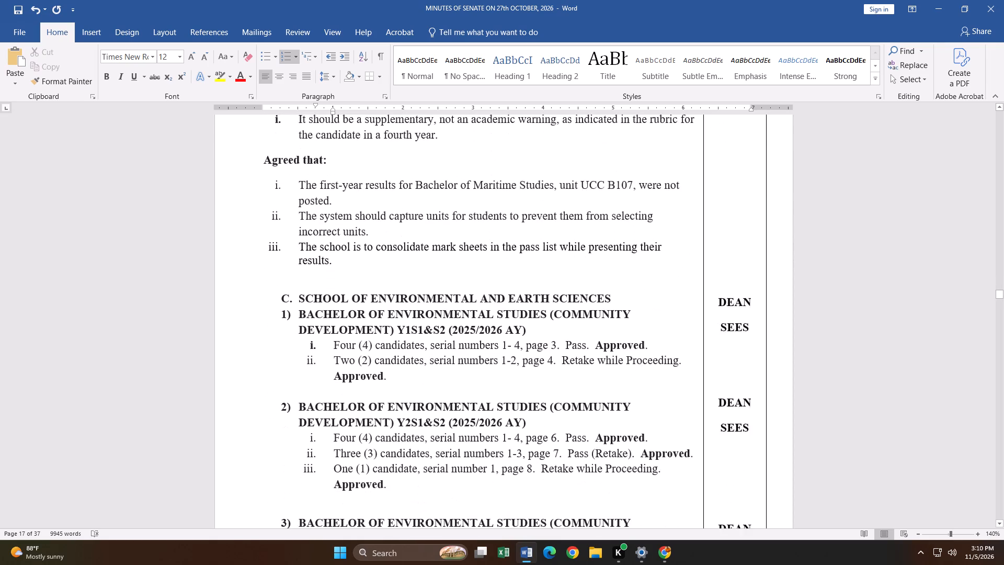
Review the School of Environmental and Earth Sciences results entries, including their notes and agreed points.
{"action": "scroll", "coordinate": [574, 413], "scroll_direction": "down", "scroll_amount": 19}
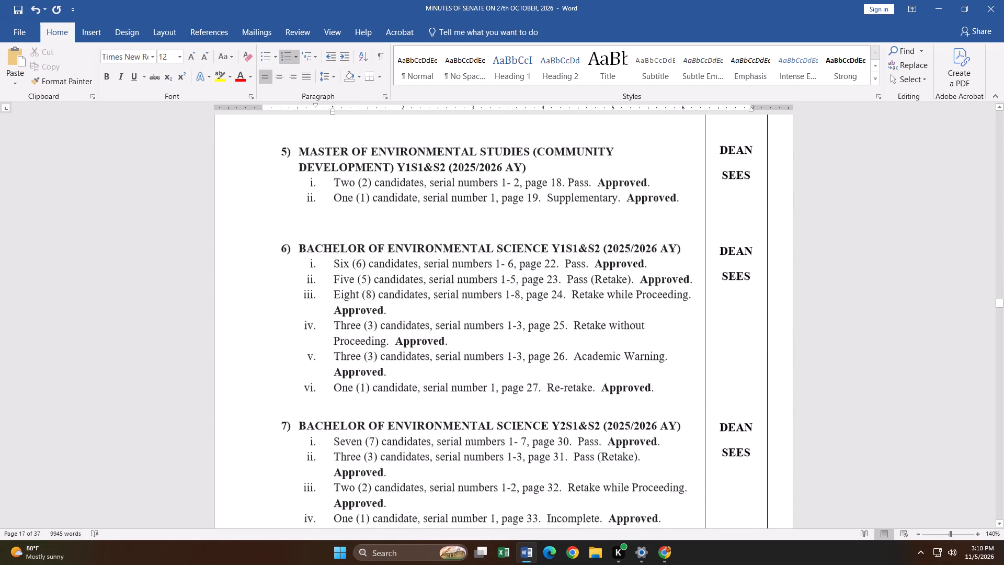
{"action": "scroll", "coordinate": [574, 413], "scroll_direction": "down", "scroll_amount": 18}
{"action": "scroll", "coordinate": [573, 414], "scroll_direction": "down", "scroll_amount": 12}
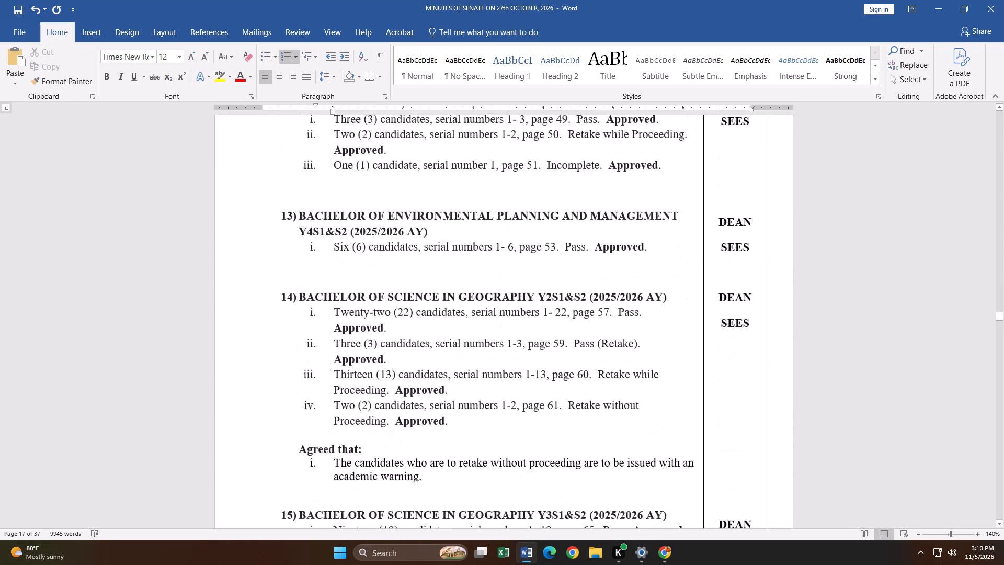
{"action": "scroll", "coordinate": [574, 414], "scroll_direction": "down", "scroll_amount": 19}
{"action": "scroll", "coordinate": [586, 426], "scroll_direction": "down", "scroll_amount": 4}
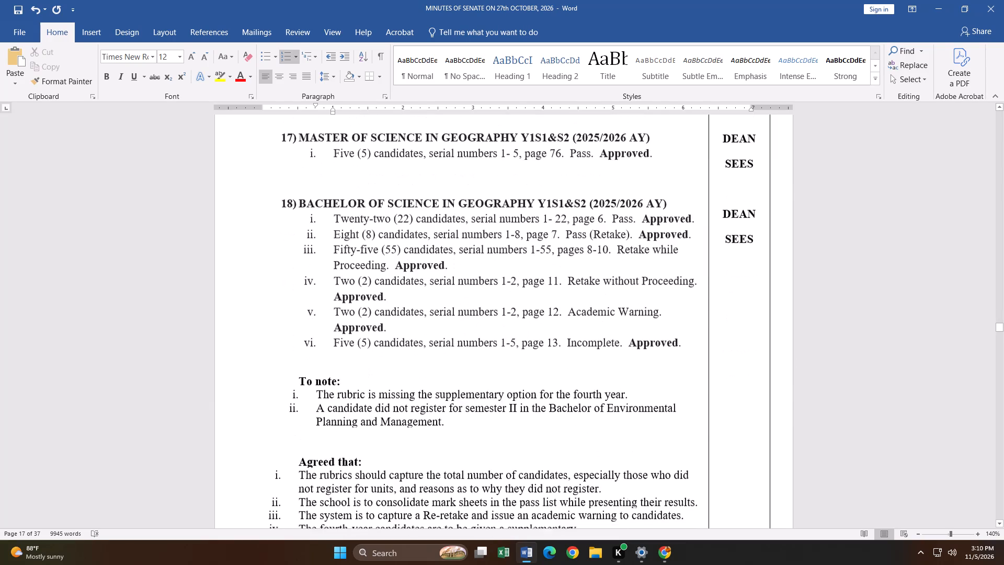
{"action": "scroll", "coordinate": [585, 426], "scroll_direction": "down", "scroll_amount": 14}
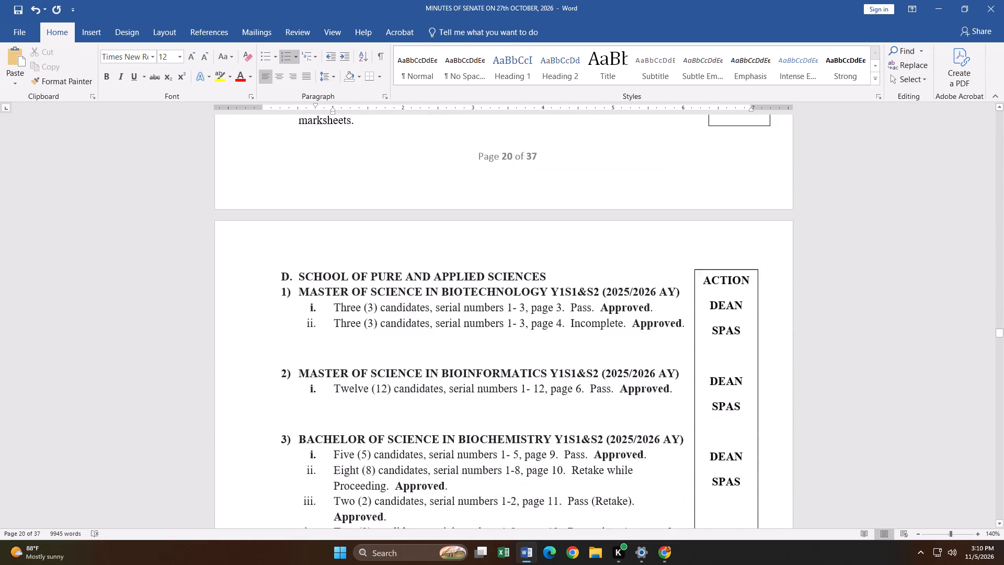
Review the School of Pure and Applied Sciences results entries, from Master of Science in Biotechnology through Telecommunication and Information Technology.
{"action": "scroll", "coordinate": [585, 426], "scroll_direction": "down", "scroll_amount": 6}
{"action": "scroll", "coordinate": [586, 426], "scroll_direction": "down", "scroll_amount": 17}
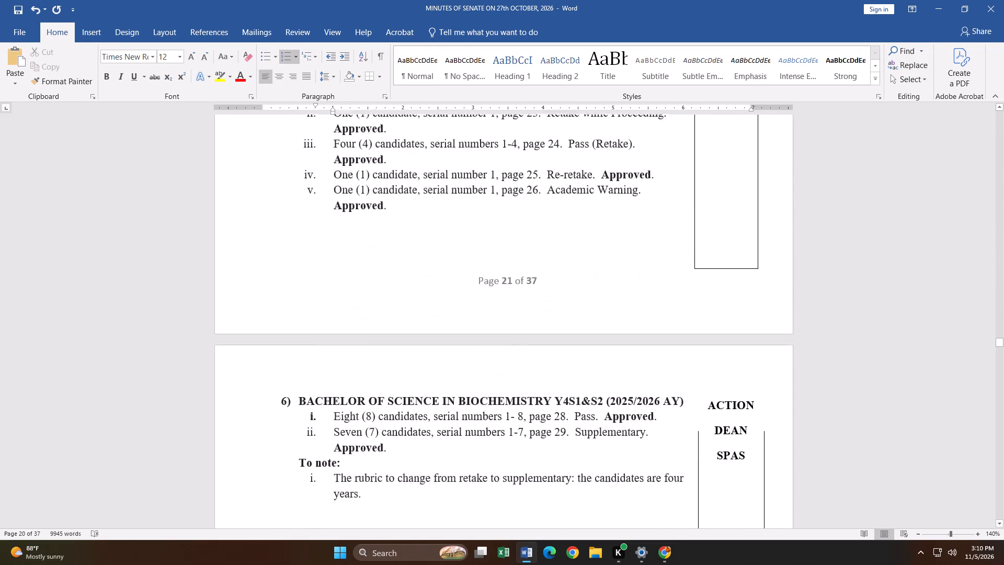
{"action": "scroll", "coordinate": [592, 438], "scroll_direction": "down", "scroll_amount": 15}
{"action": "scroll", "coordinate": [591, 437], "scroll_direction": "down", "scroll_amount": 7}
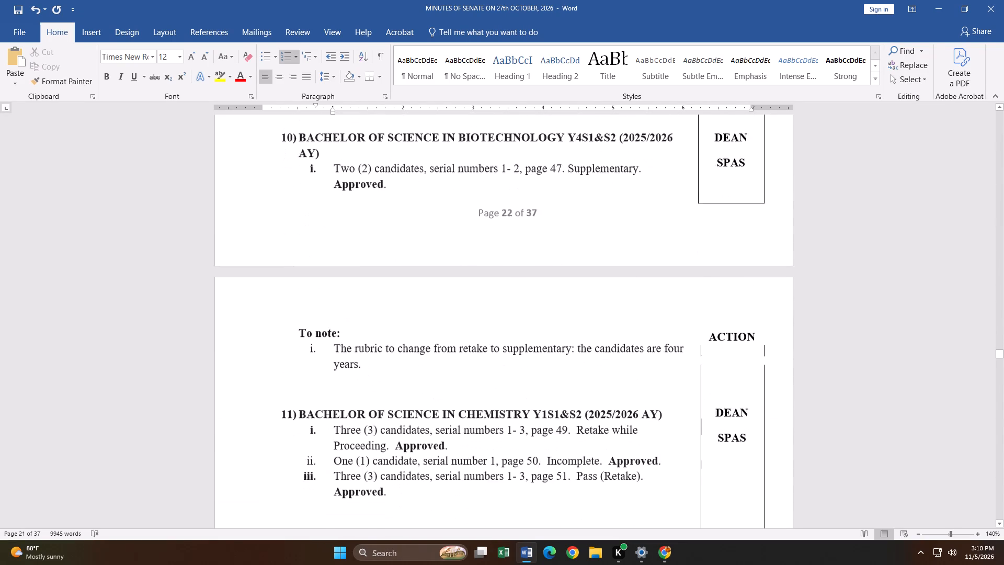
{"action": "scroll", "coordinate": [591, 437], "scroll_direction": "down", "scroll_amount": 19}
{"action": "scroll", "coordinate": [590, 436], "scroll_direction": "down", "scroll_amount": 13}
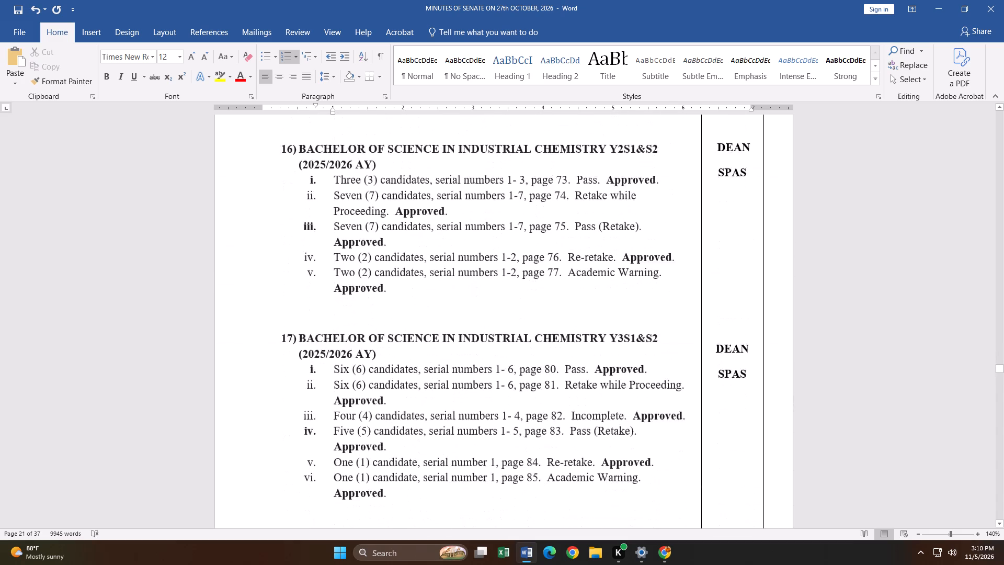
{"action": "scroll", "coordinate": [589, 437], "scroll_direction": "down", "scroll_amount": 19}
{"action": "scroll", "coordinate": [591, 437], "scroll_direction": "down", "scroll_amount": 12}
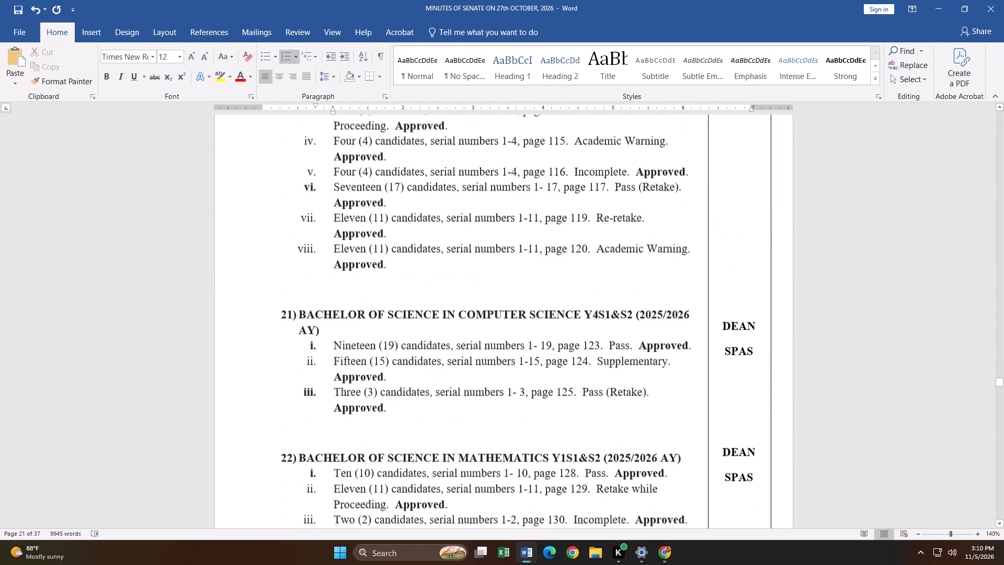
{"action": "scroll", "coordinate": [600, 440], "scroll_direction": "down", "scroll_amount": 20}
{"action": "scroll", "coordinate": [598, 467], "scroll_direction": "down", "scroll_amount": 7}
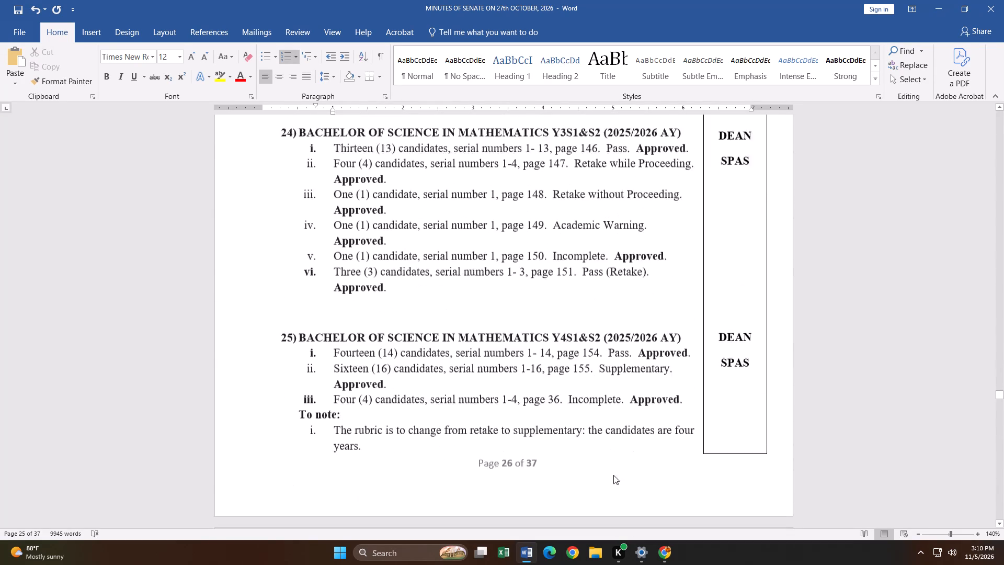
{"action": "scroll", "coordinate": [615, 484], "scroll_direction": "down", "scroll_amount": 7}
{"action": "scroll", "coordinate": [587, 453], "scroll_direction": "down", "scroll_amount": 15}
{"action": "scroll", "coordinate": [563, 441], "scroll_direction": "down", "scroll_amount": 7}
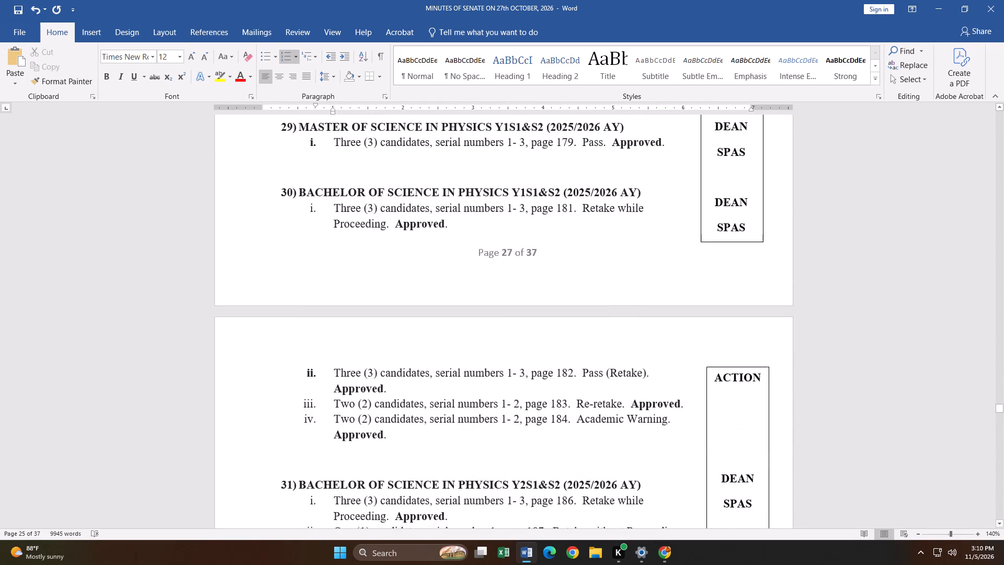
{"action": "scroll", "coordinate": [561, 440], "scroll_direction": "down", "scroll_amount": 15}
{"action": "scroll", "coordinate": [562, 443], "scroll_direction": "down", "scroll_amount": 12}
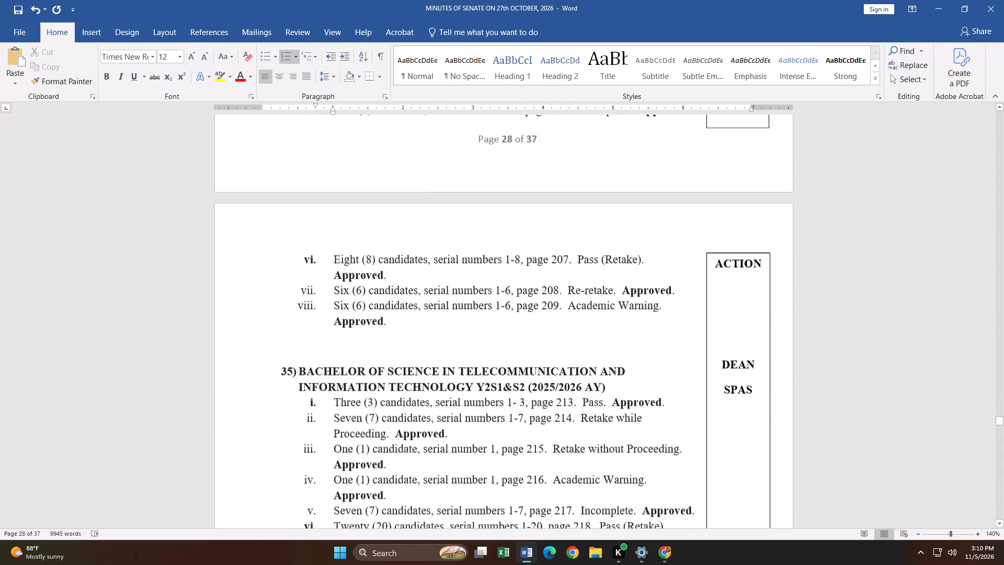
{"action": "scroll", "coordinate": [563, 445], "scroll_direction": "down", "scroll_amount": 17}
{"action": "scroll", "coordinate": [562, 462], "scroll_direction": "down", "scroll_amount": 14}
{"action": "scroll", "coordinate": [557, 459], "scroll_direction": "down", "scroll_amount": 8}
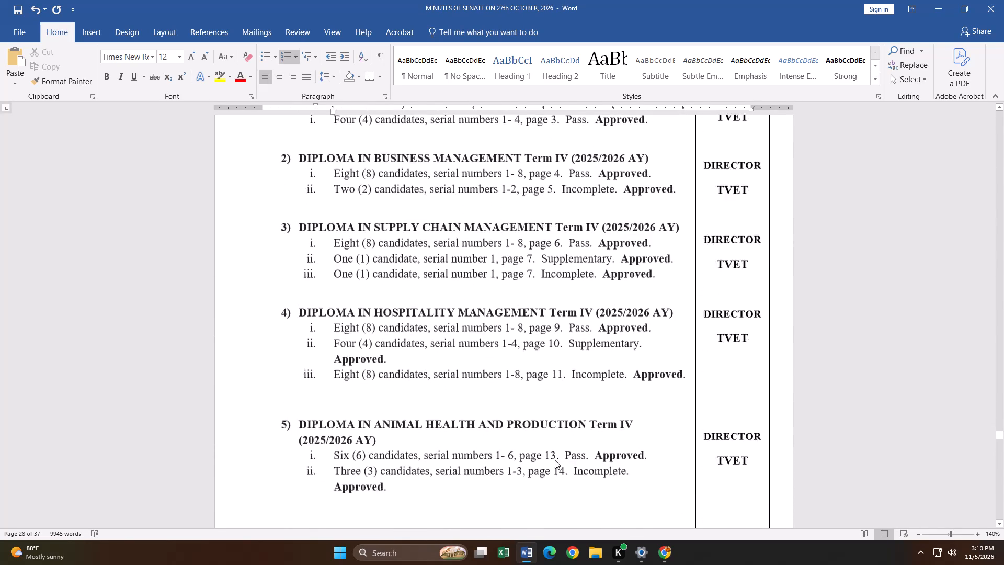
Review the TVET diploma and certificate results entries through to the adjournment minute and signature lines closing the document.
{"action": "scroll", "coordinate": [553, 459], "scroll_direction": "down", "scroll_amount": 14}
{"action": "scroll", "coordinate": [553, 460], "scroll_direction": "down", "scroll_amount": 17}
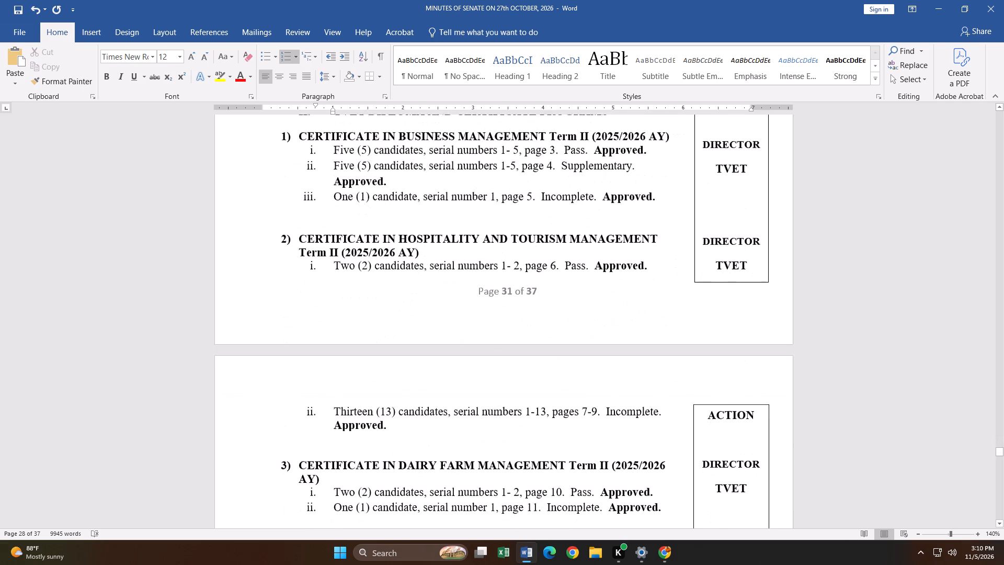
{"action": "scroll", "coordinate": [552, 461], "scroll_direction": "down", "scroll_amount": 19}
{"action": "scroll", "coordinate": [553, 462], "scroll_direction": "down", "scroll_amount": 14}
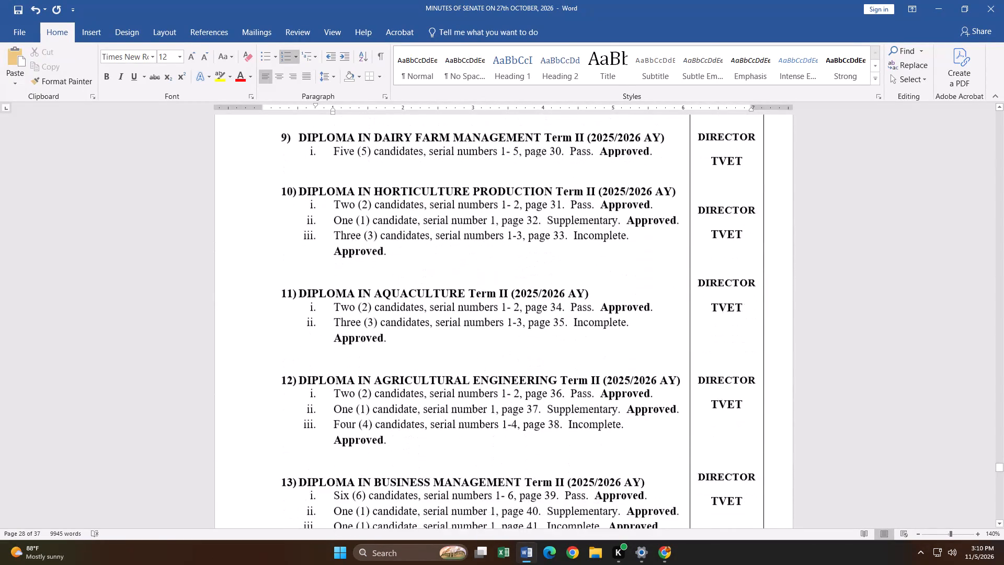
{"action": "scroll", "coordinate": [550, 463], "scroll_direction": "down", "scroll_amount": 14}
{"action": "scroll", "coordinate": [551, 464], "scroll_direction": "down", "scroll_amount": 14}
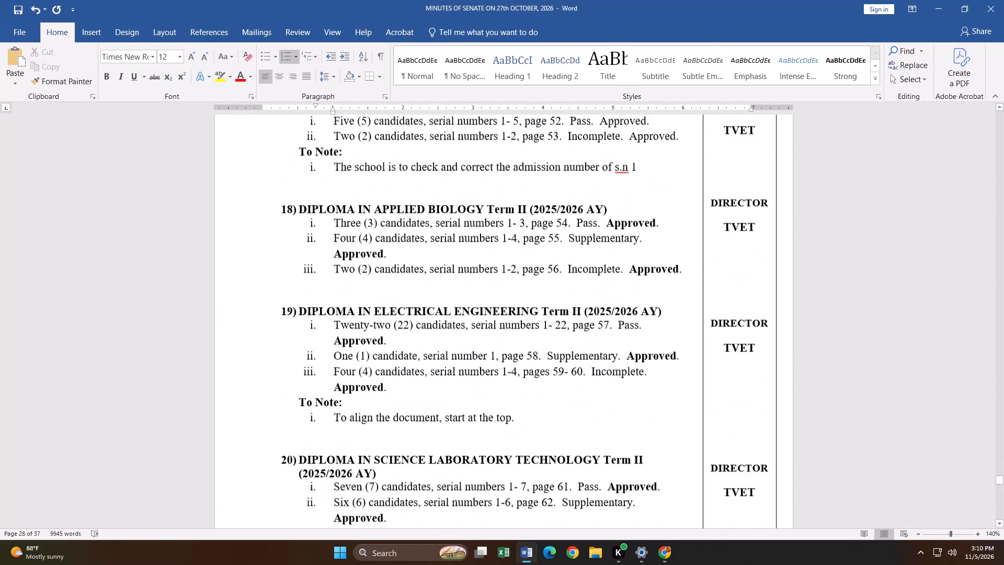
{"action": "scroll", "coordinate": [552, 464], "scroll_direction": "down", "scroll_amount": 14}
{"action": "scroll", "coordinate": [553, 465], "scroll_direction": "down", "scroll_amount": 14}
{"action": "scroll", "coordinate": [554, 464], "scroll_direction": "down", "scroll_amount": 8}
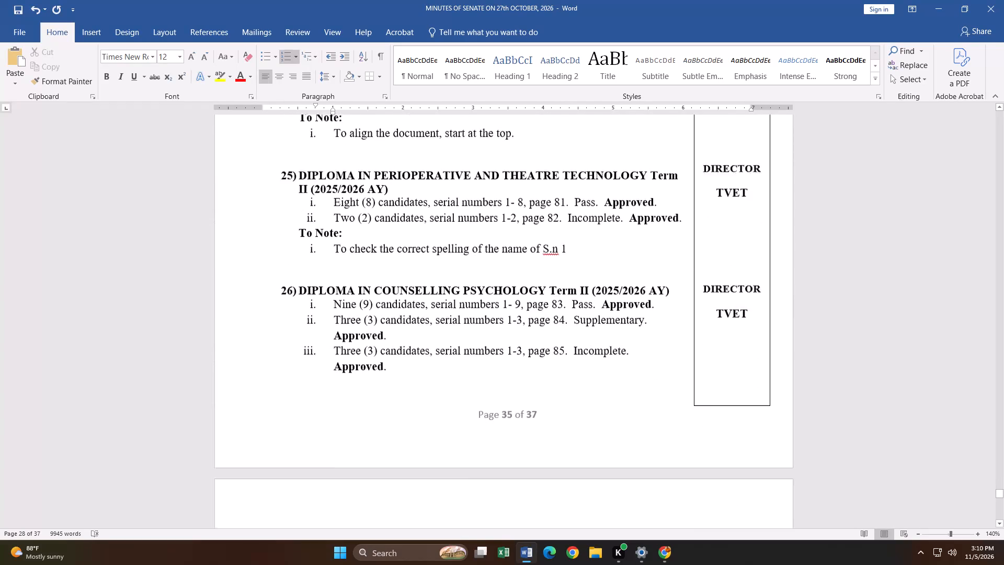
{"action": "scroll", "coordinate": [553, 464], "scroll_direction": "down", "scroll_amount": 14}
{"action": "scroll", "coordinate": [553, 463], "scroll_direction": "down", "scroll_amount": 13}
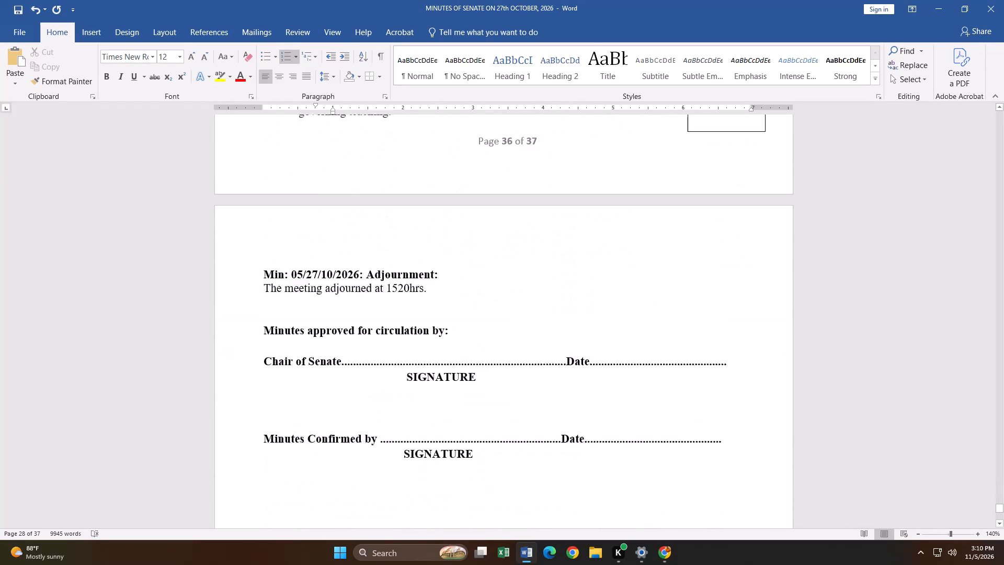
Recheck the final TVET Term II diploma entries and notes, going back from Environmental Science to Perioperative and Theatre Technology.
{"action": "scroll", "coordinate": [552, 463], "scroll_direction": "up", "scroll_amount": 16}
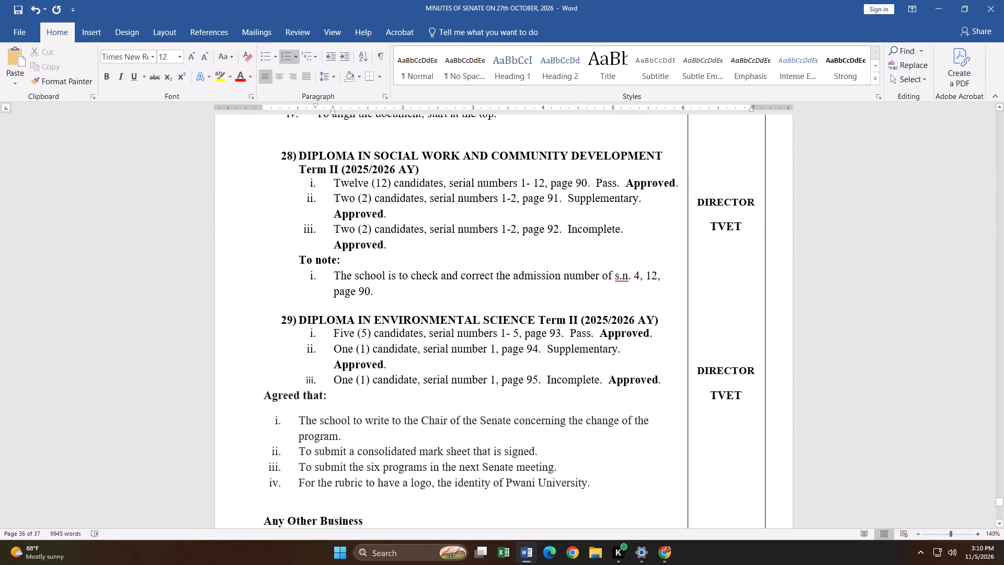
{"action": "scroll", "coordinate": [549, 459], "scroll_direction": "up", "scroll_amount": 6}
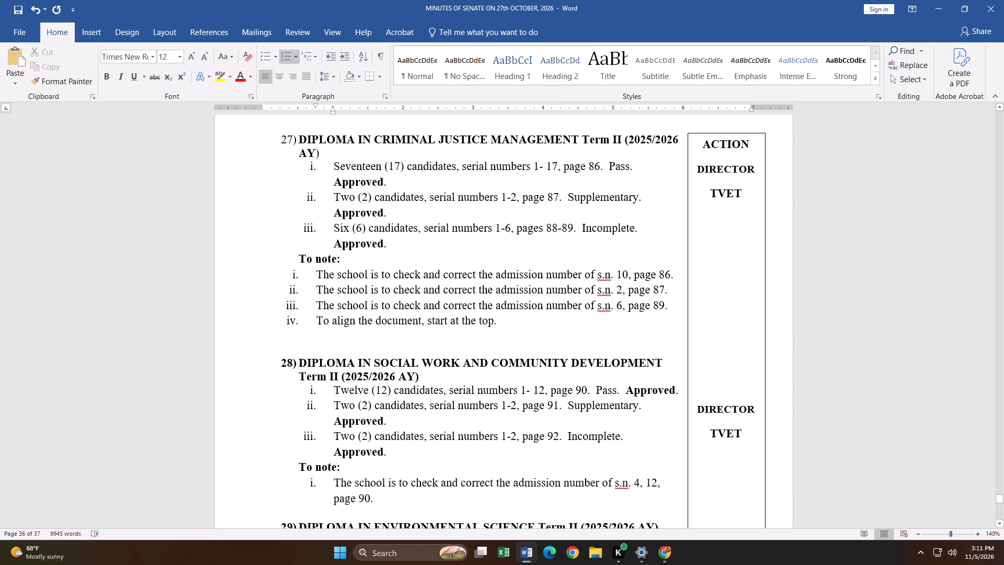
{"action": "scroll", "coordinate": [549, 459], "scroll_direction": "up", "scroll_amount": 10}
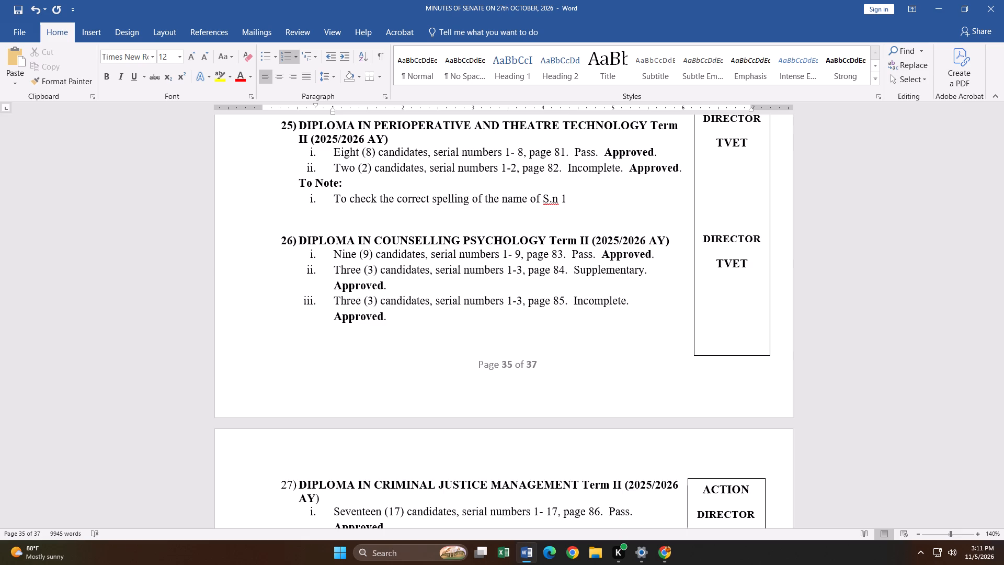
Switch to Chrome, open the eGP Kenya portal (egpkenya.go.ke) in a new tab, and maximize the browser window.
{"action": "left_click", "coordinate": [669, 547]}
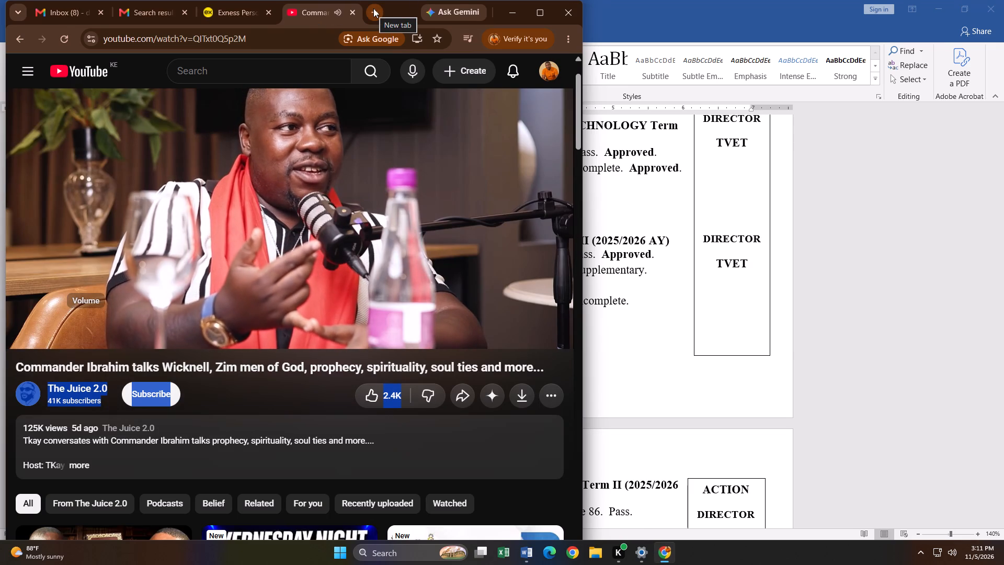
{"action": "left_click", "coordinate": [373, 8]}
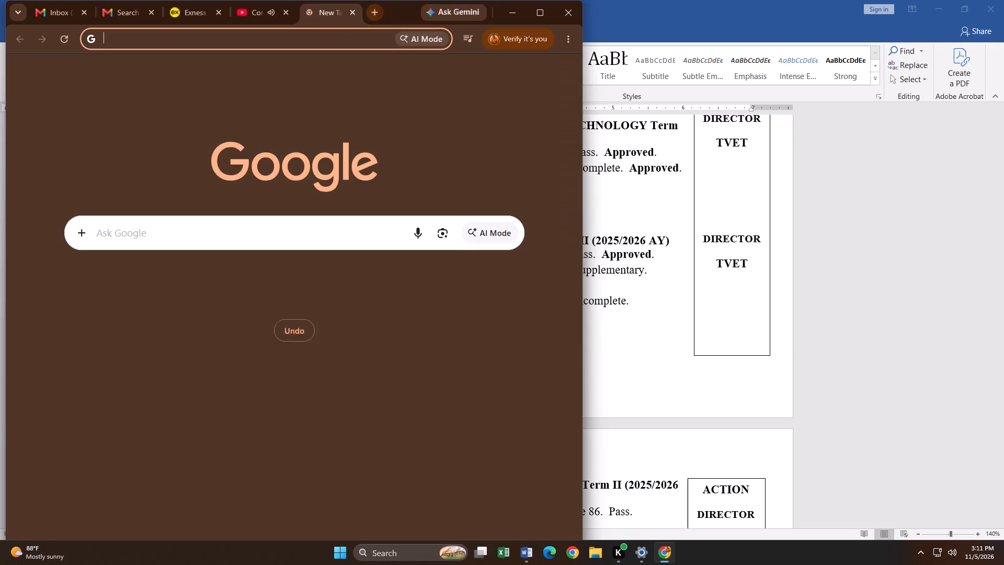
{"action": "left_click", "coordinate": [337, 35]}
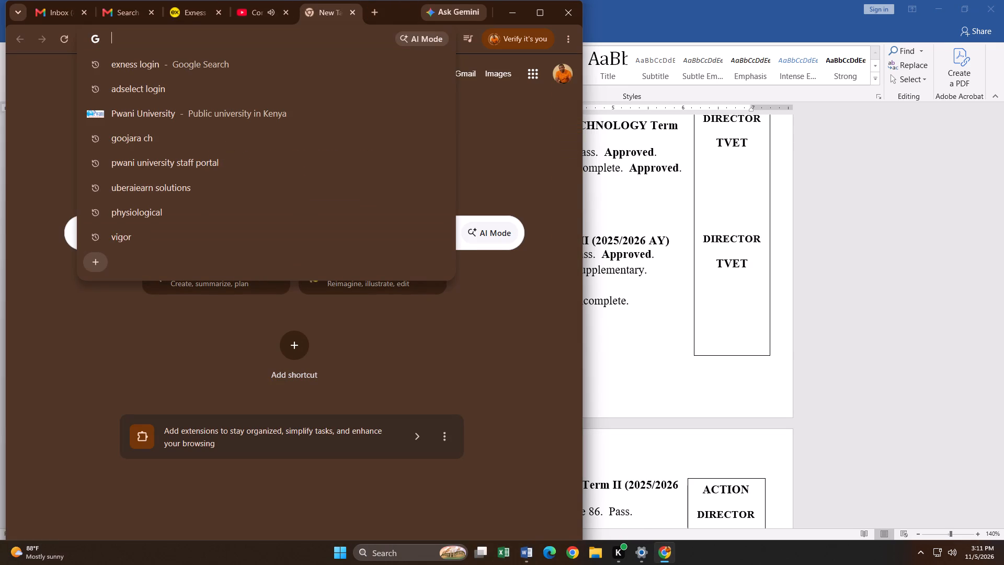
{"action": "type", "text": "egp"}
{"action": "key", "text": "Return"}
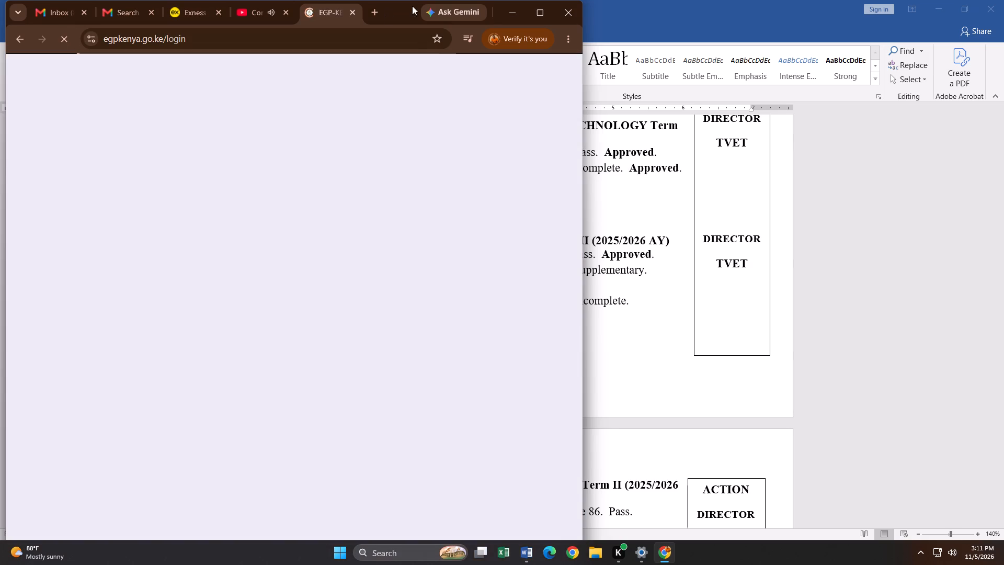
{"action": "right_click_drag", "start_coordinate": [392, 8], "coordinate": [412, 6]}
{"action": "left_click", "coordinate": [382, 45]}
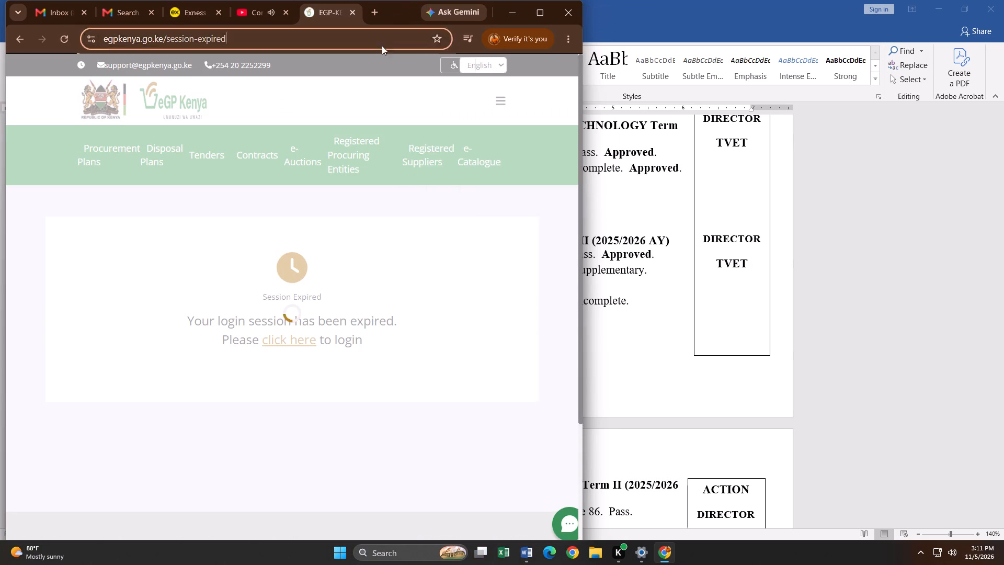
{"action": "left_click", "coordinate": [538, 18]}
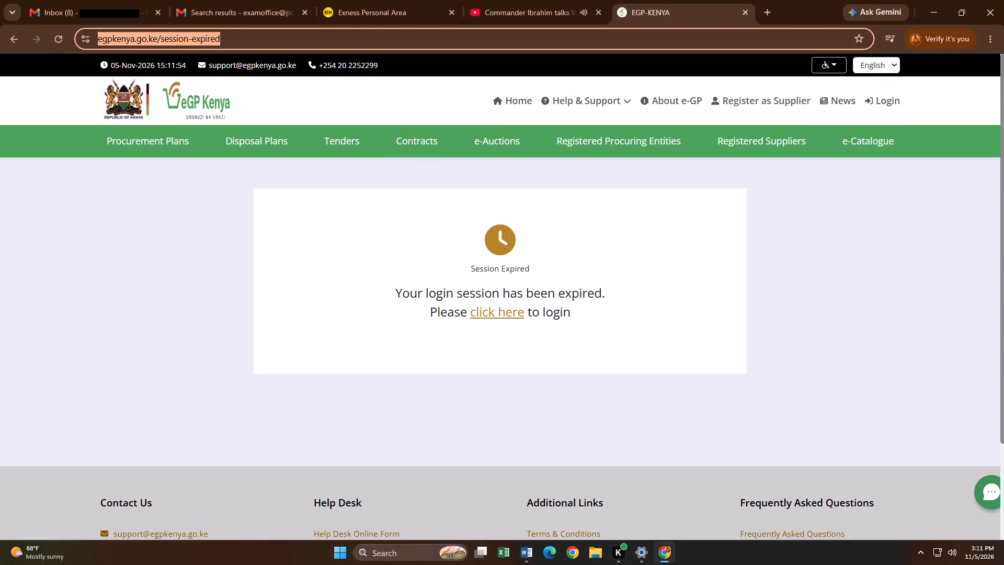